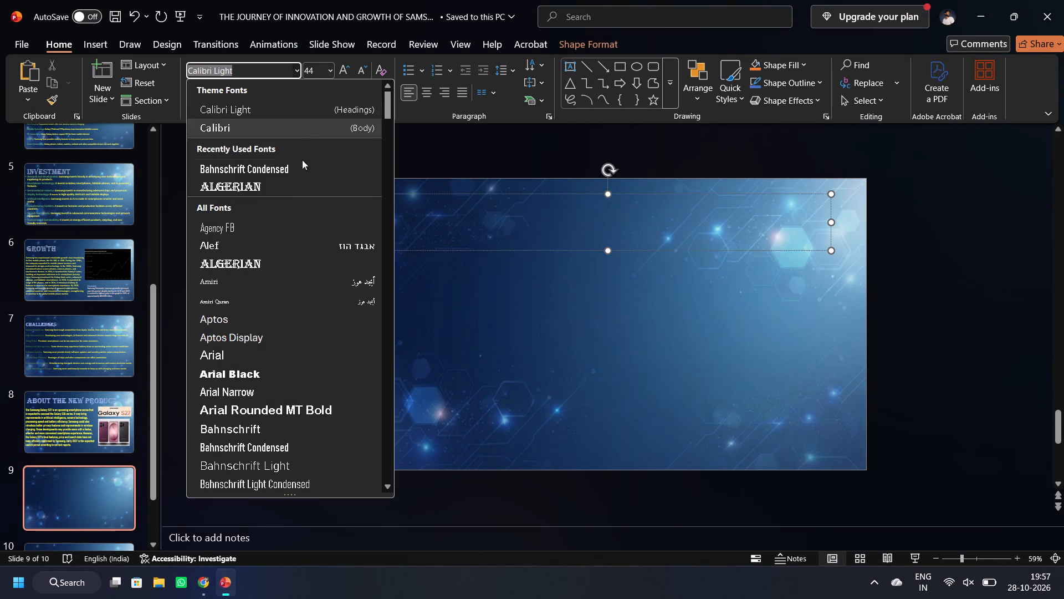
{"action": "left_click", "coordinate": [290, 190]}
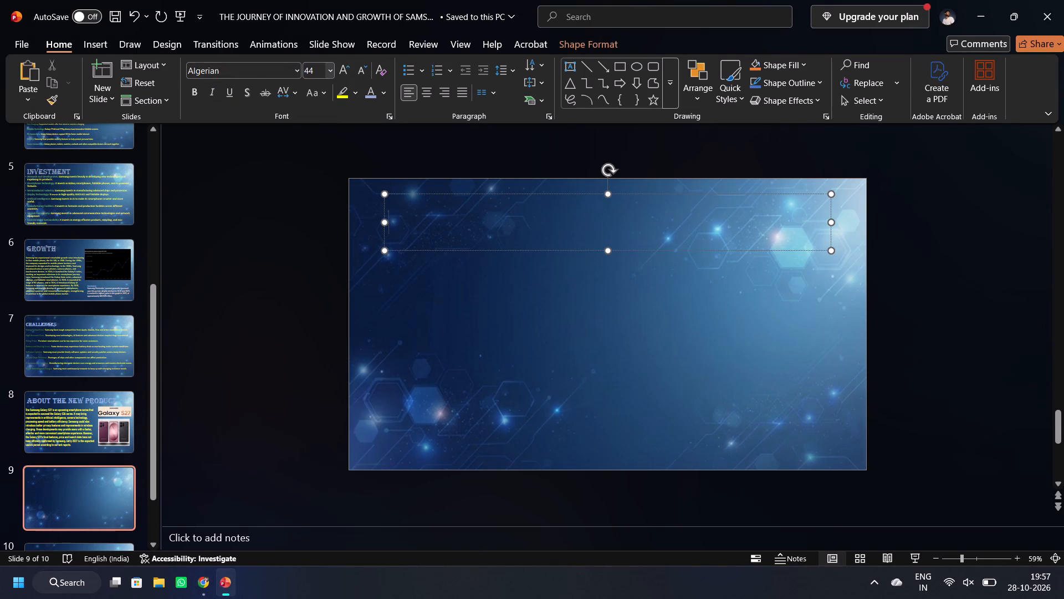
{"action": "left_click", "coordinate": [324, 67]}
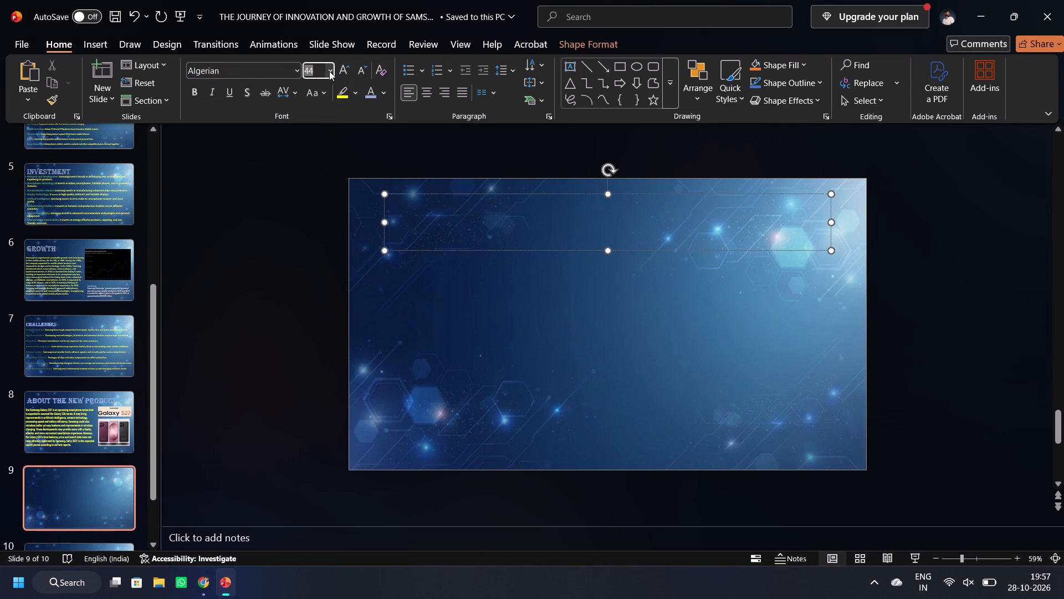
{"action": "left_click", "coordinate": [329, 71]}
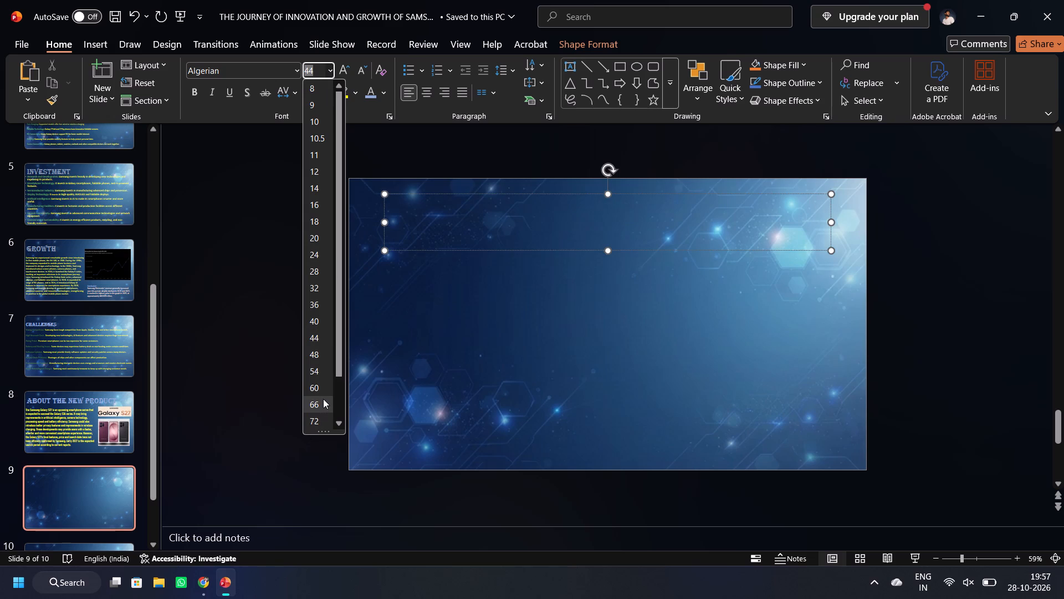
{"action": "left_click", "coordinate": [323, 399]}
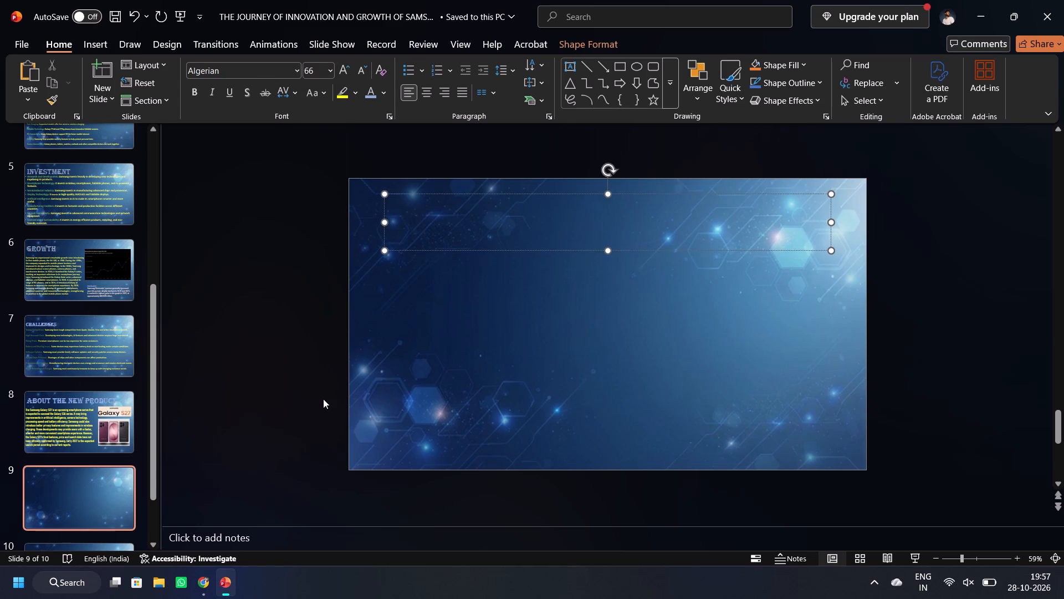
{"action": "key", "text": "ctrl+v"}
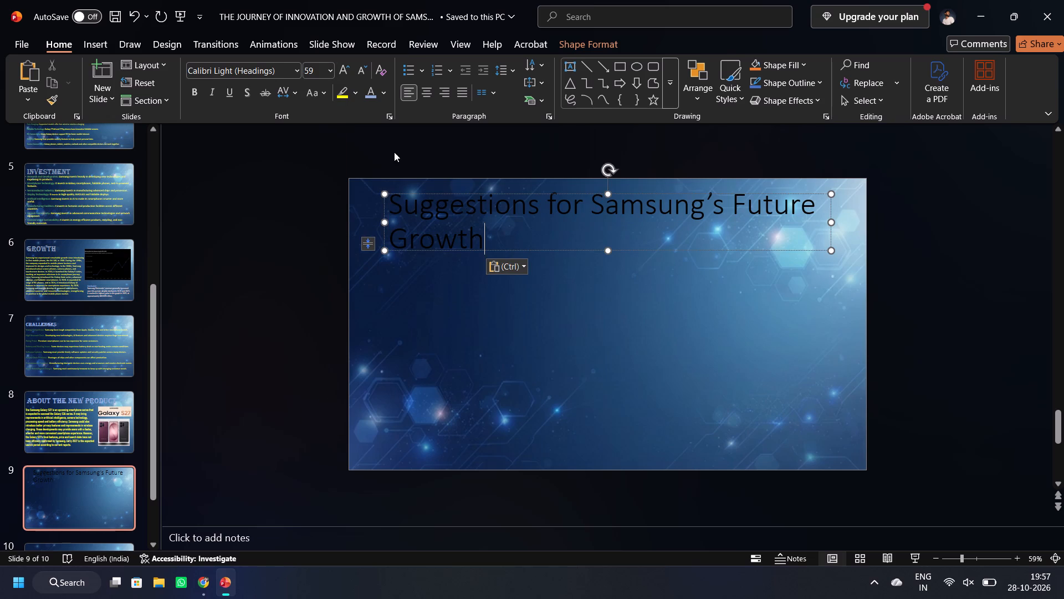
Format the entire slide 9 title in Algerian at size 44 with the light blue font colour used for the other slide titles.
{"action": "double_click", "coordinate": [437, 224]}
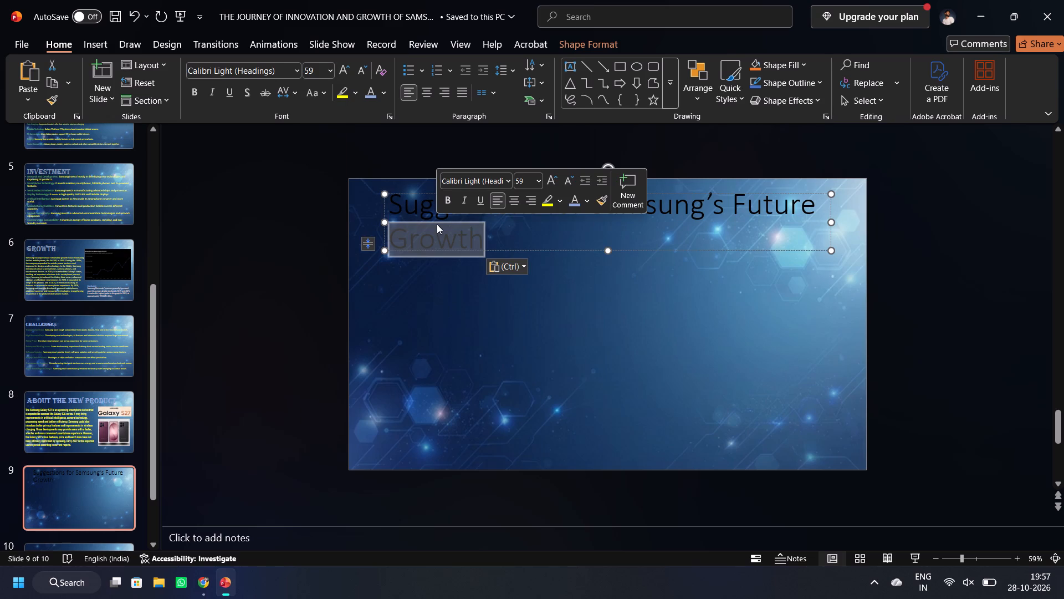
{"action": "key", "text": "ctrl+a"}
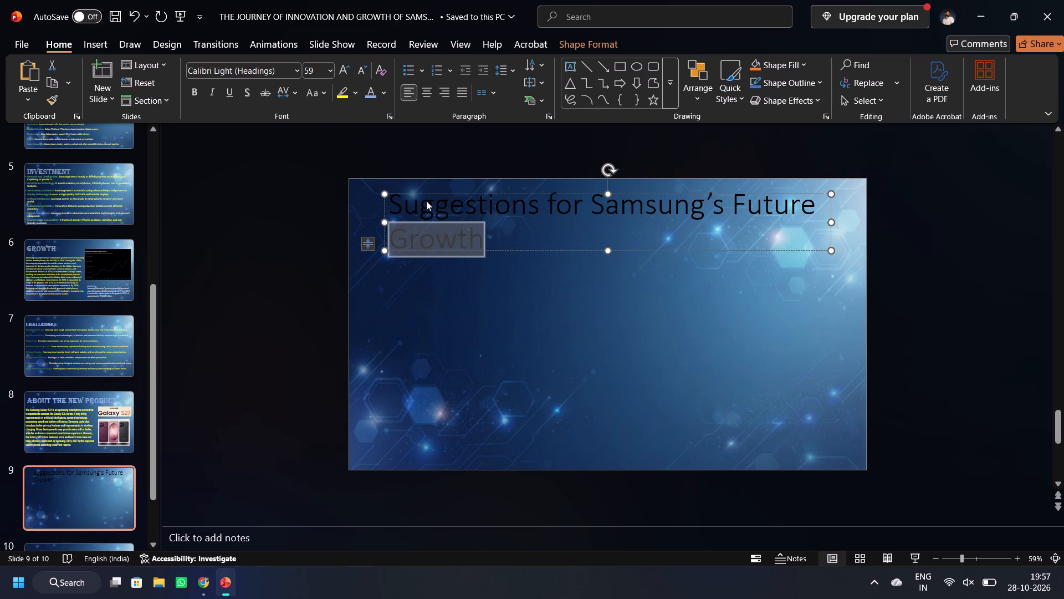
{"action": "left_click", "coordinate": [332, 72]}
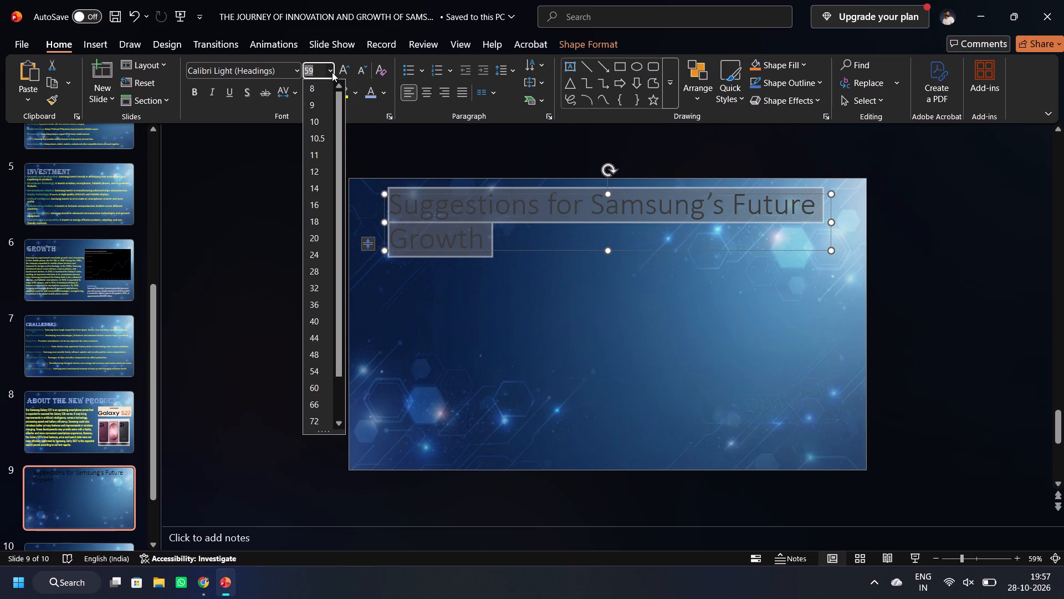
{"action": "left_click", "coordinate": [319, 402]}
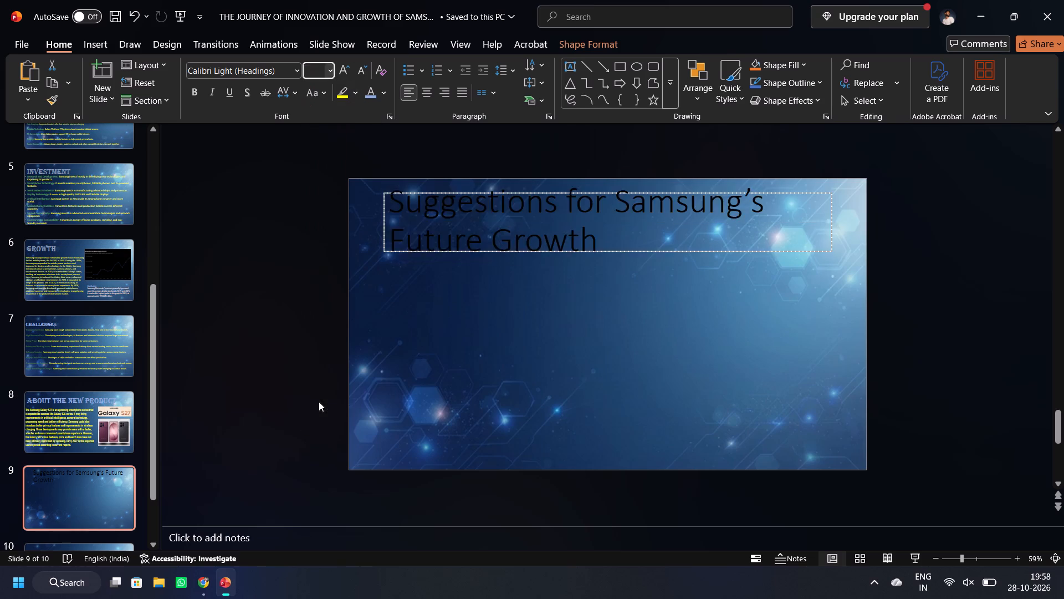
{"action": "left_click", "coordinate": [293, 68]}
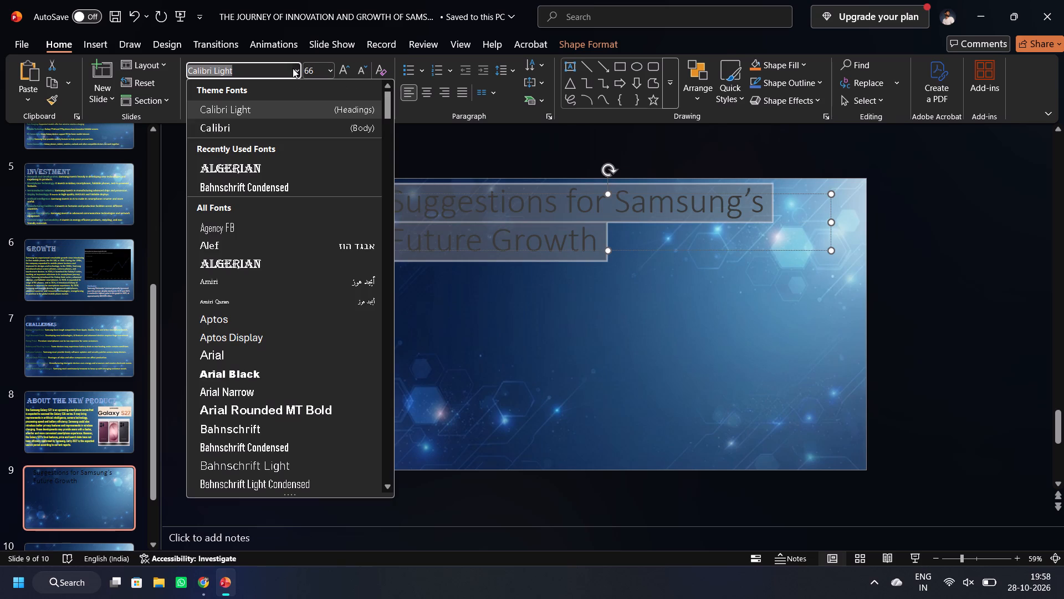
{"action": "left_click", "coordinate": [254, 168]}
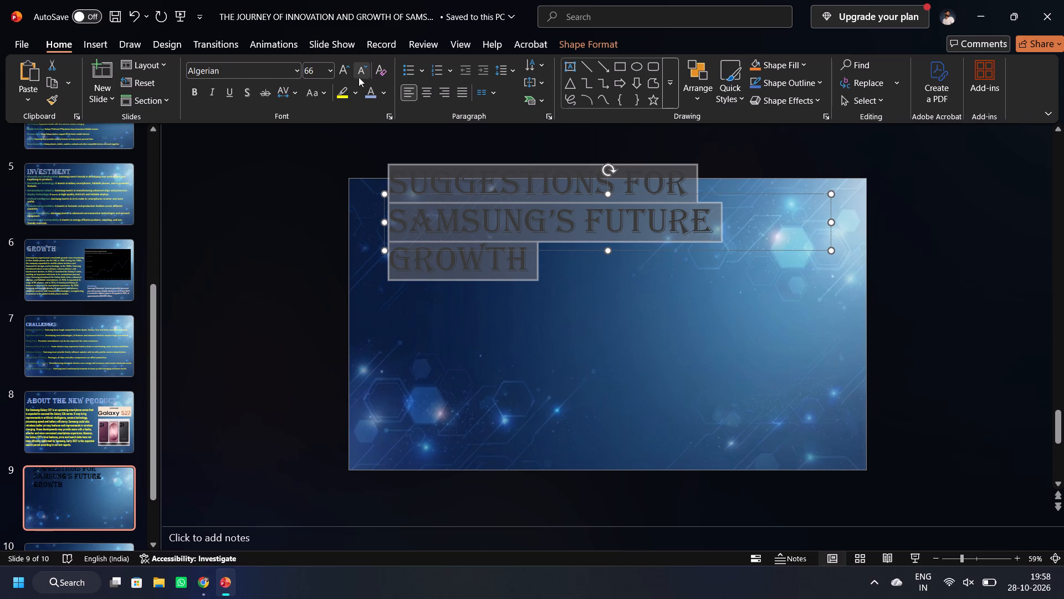
{"action": "left_click", "coordinate": [334, 73]}
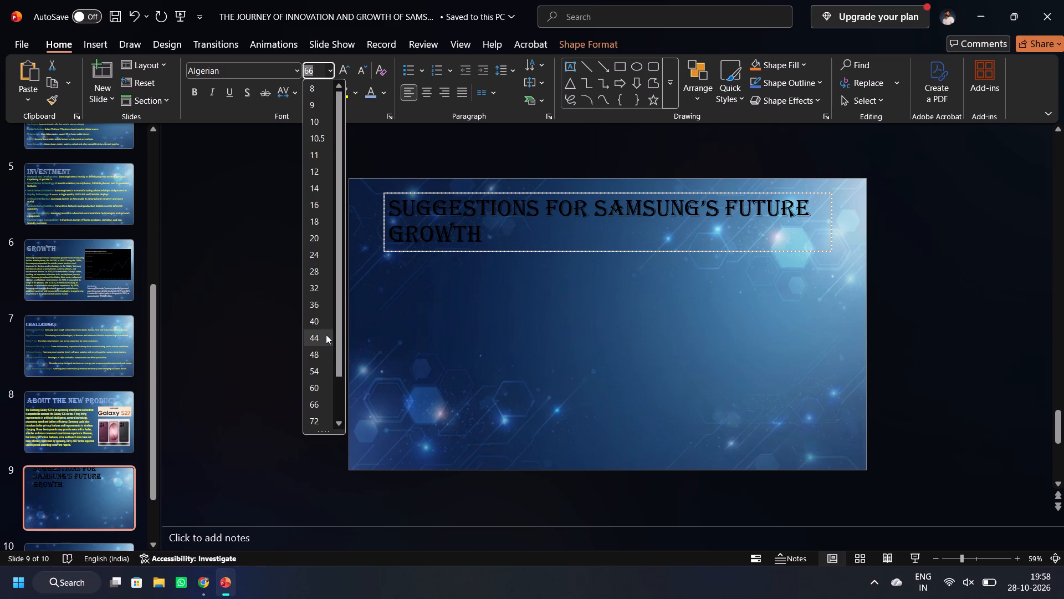
{"action": "left_click", "coordinate": [326, 334]}
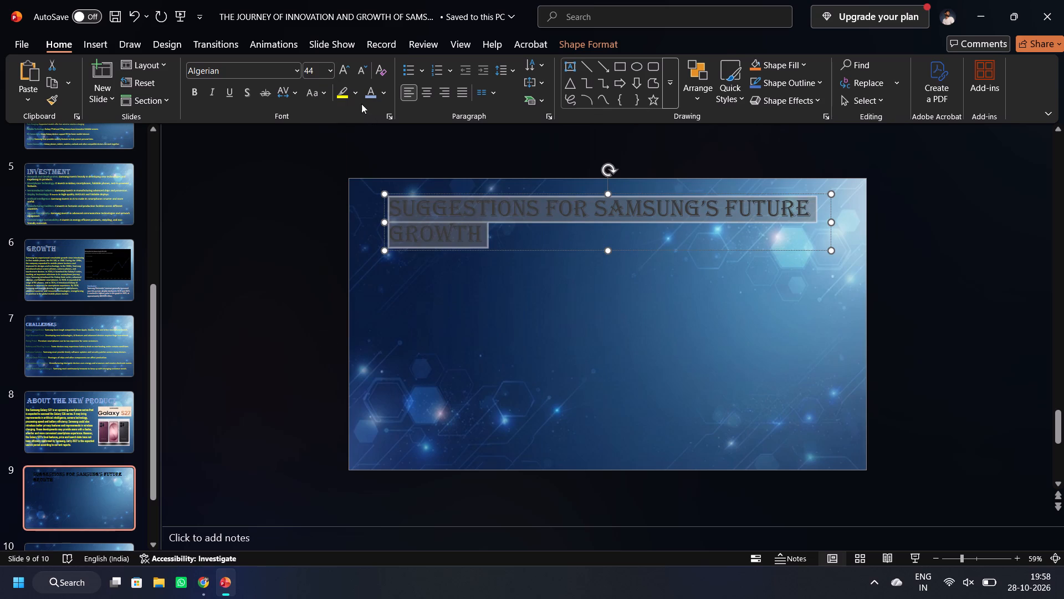
{"action": "left_click", "coordinate": [369, 98]}
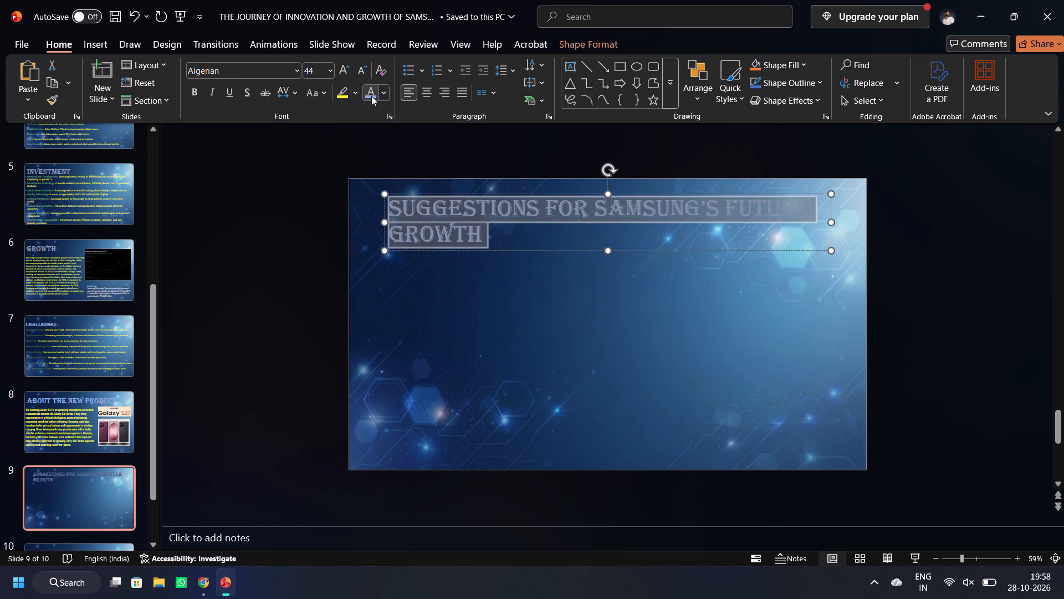
{"action": "left_click", "coordinate": [431, 358]}
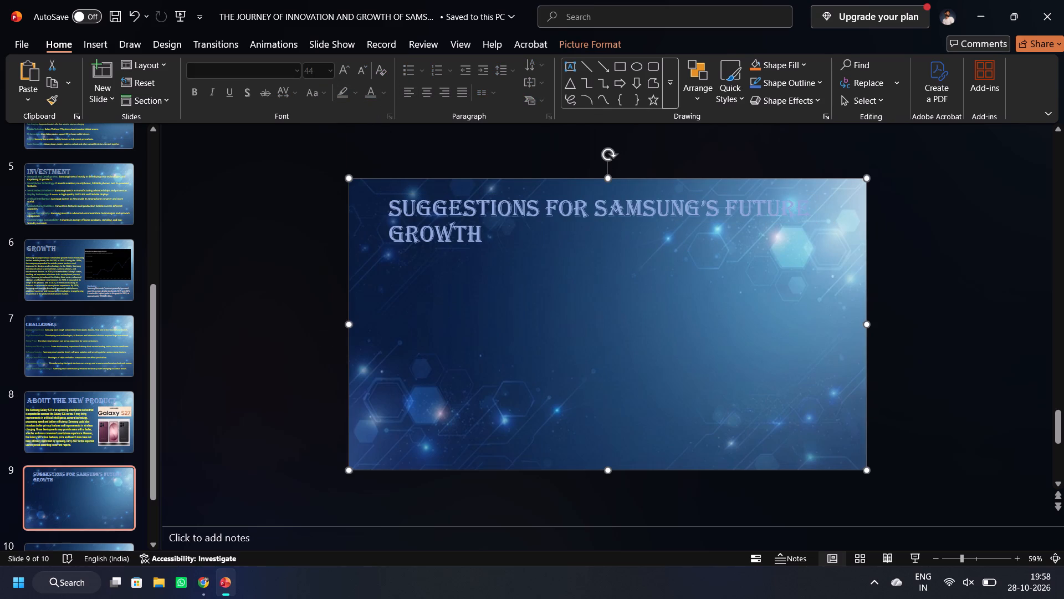
Resize slide 9's title box, extending its left side near the slide edge and pulling its right side in close to the text.
{"action": "double_click", "coordinate": [403, 242]}
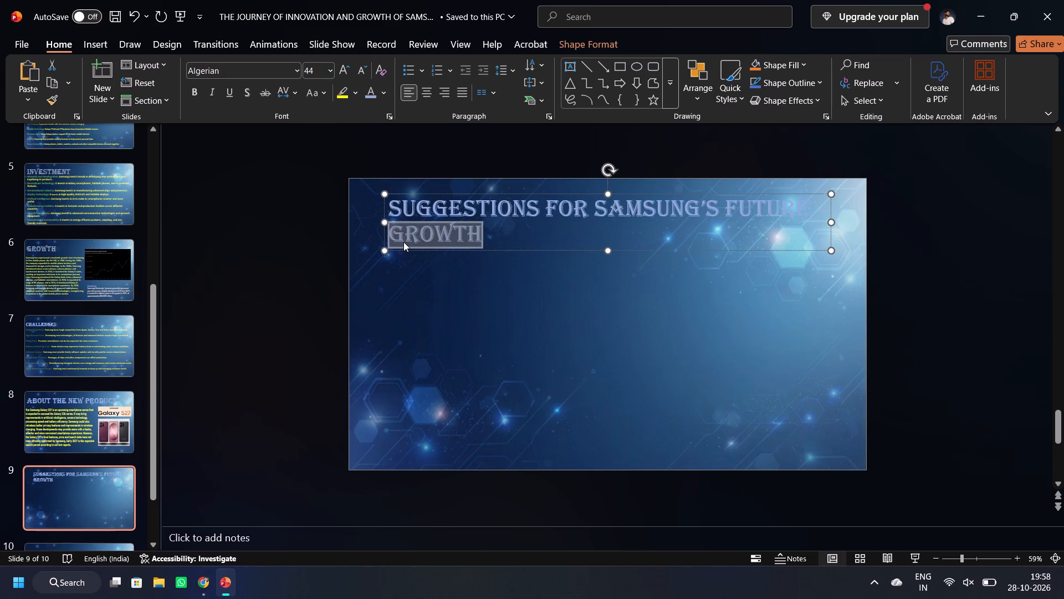
{"action": "key", "text": "ctrl+a"}
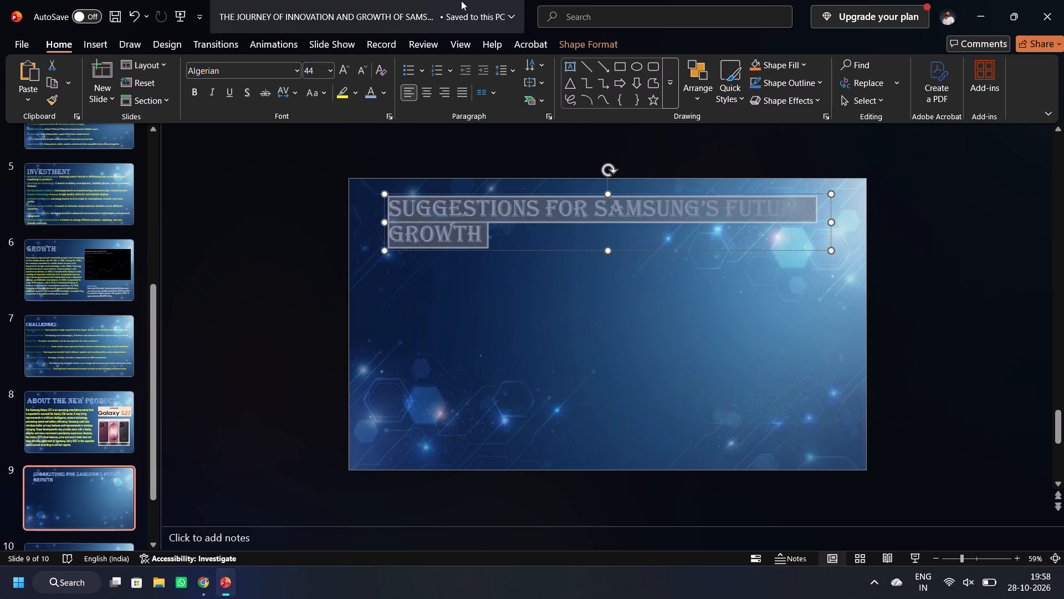
{"action": "left_click", "coordinate": [385, 225]}
{"action": "left_click_drag", "start_coordinate": [385, 225], "coordinate": [355, 229]}
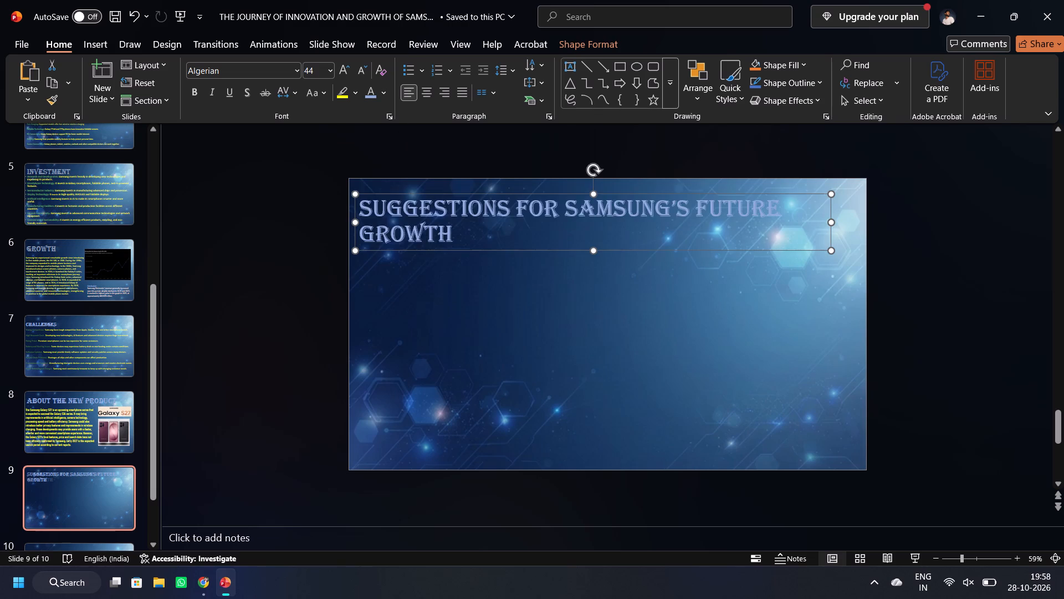
{"action": "left_click", "coordinate": [828, 223]}
{"action": "left_click_drag", "start_coordinate": [828, 223], "coordinate": [795, 231]}
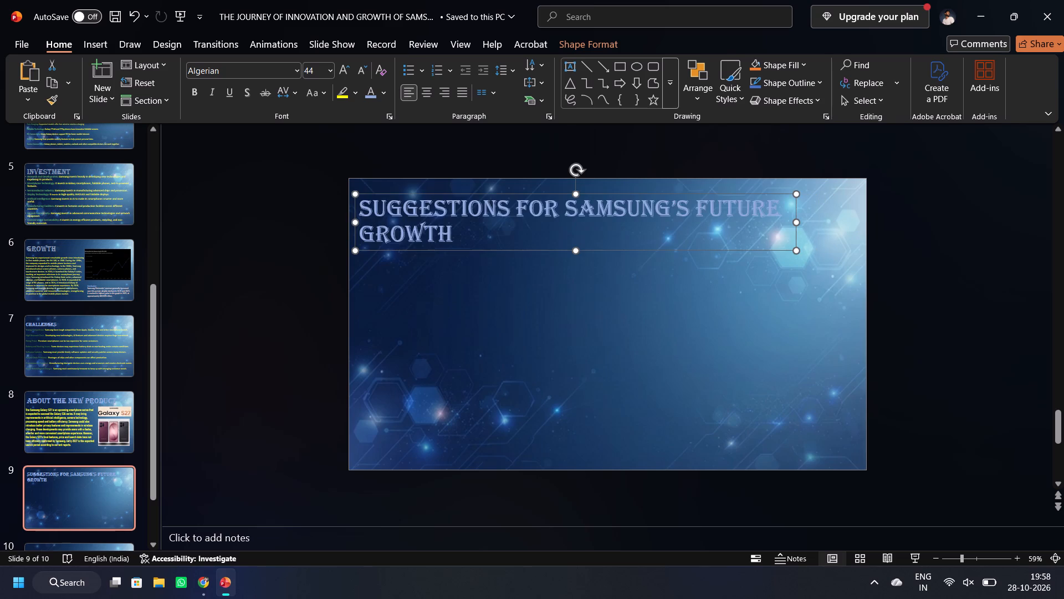
Set slide 9's title font size to 40.
{"action": "left_click", "coordinate": [332, 72]}
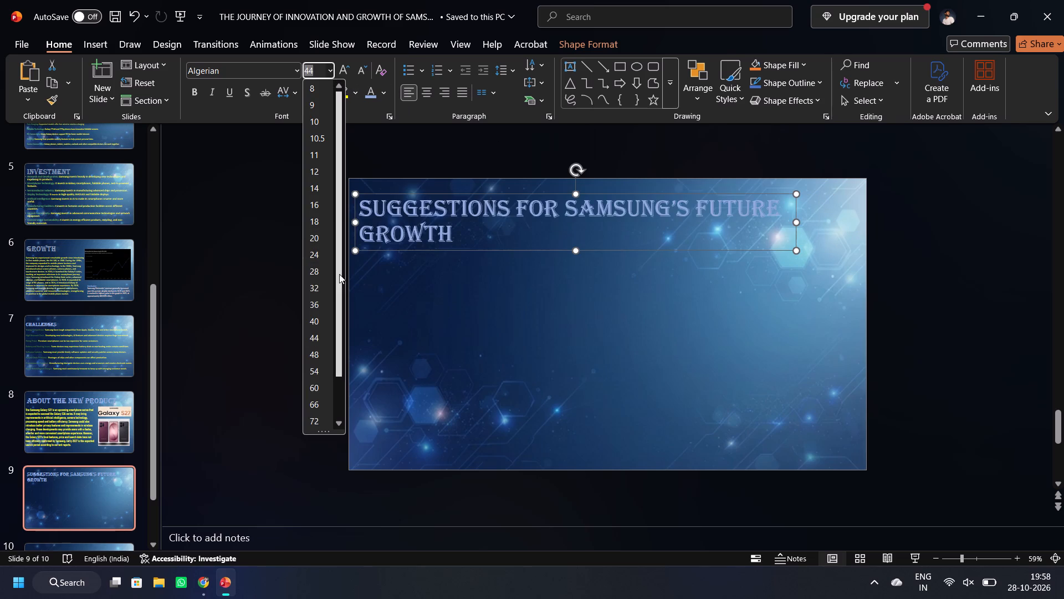
{"action": "left_click", "coordinate": [310, 316]}
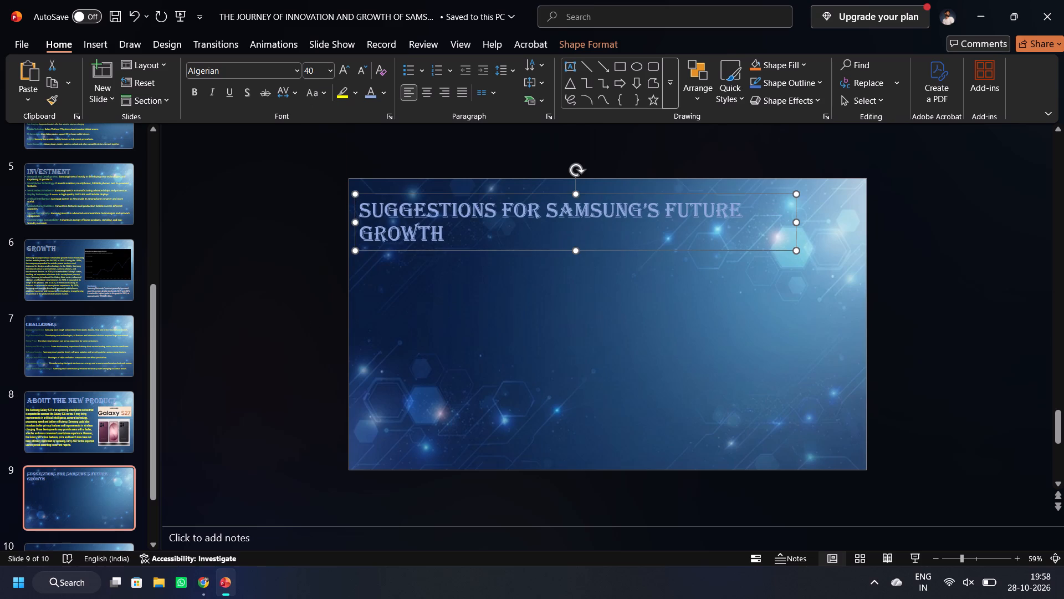
{"action": "left_click", "coordinate": [526, 425]}
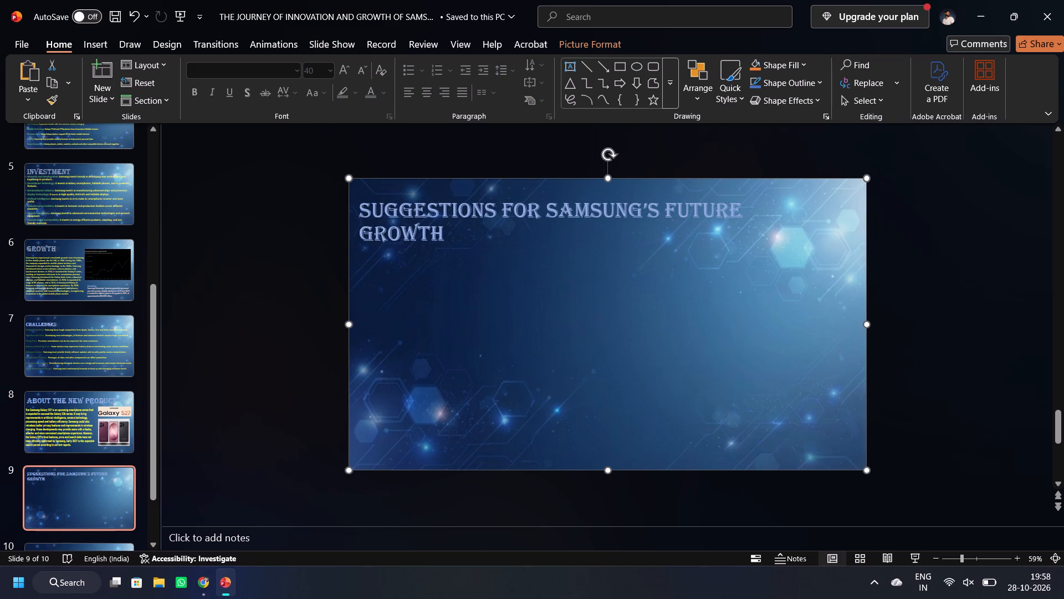
Narrow slide 9's title box from its right side so that "Future Growth" wraps together onto the second line.
{"action": "left_click", "coordinate": [717, 206]}
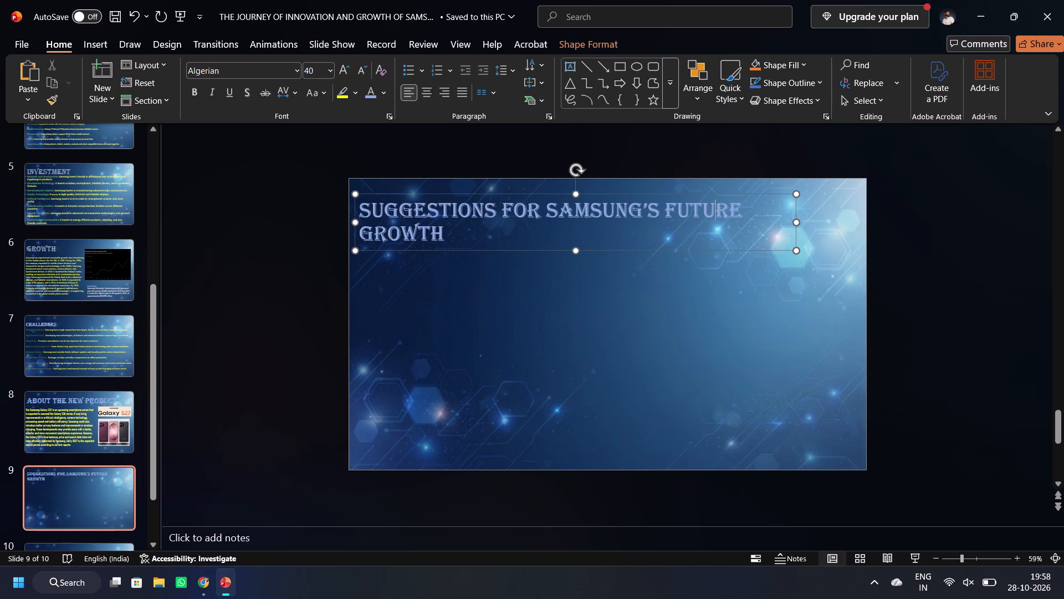
{"action": "left_click_drag", "start_coordinate": [792, 221], "coordinate": [754, 218]}
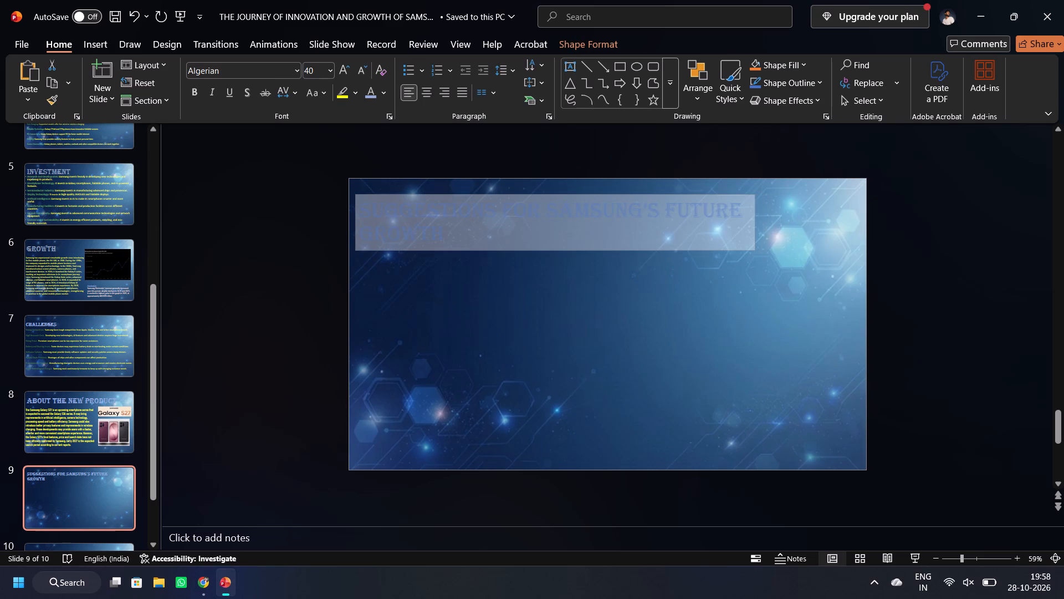
{"action": "left_click_drag", "start_coordinate": [754, 218], "coordinate": [719, 218]}
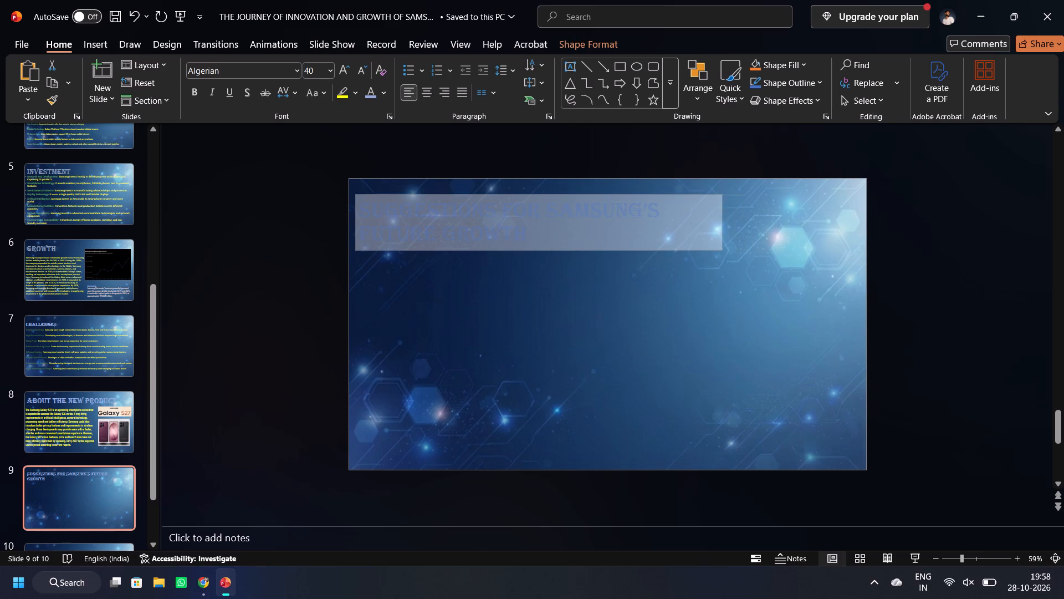
{"action": "left_click_drag", "start_coordinate": [719, 218], "coordinate": [713, 218]}
{"action": "left_click", "coordinate": [552, 314]}
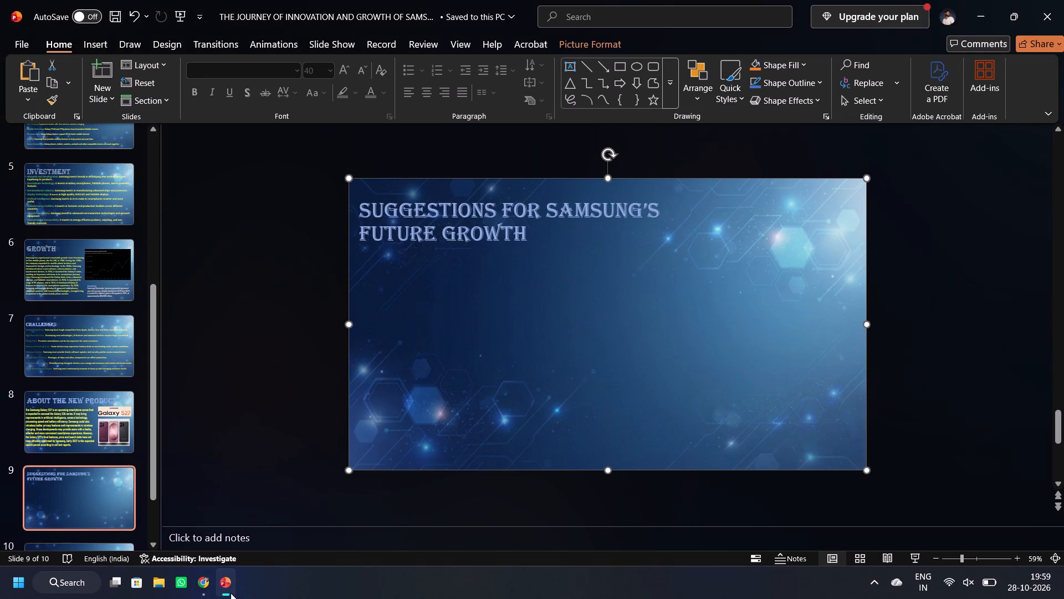
{"action": "left_click", "coordinate": [93, 45]}
{"action": "left_click", "coordinate": [551, 74]}
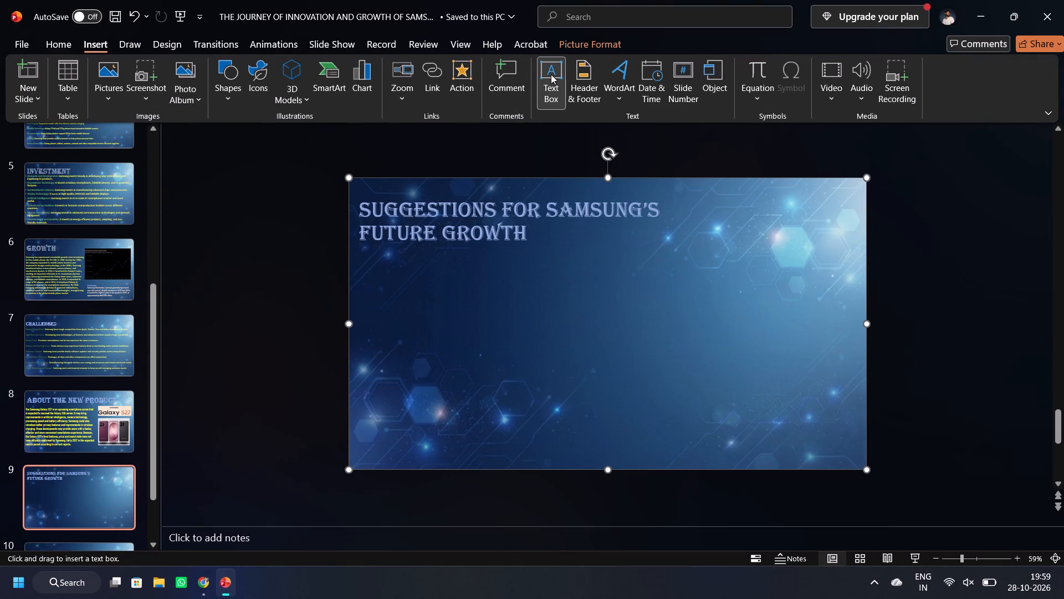
{"action": "left_click", "coordinate": [379, 275]}
{"action": "left_click", "coordinate": [379, 275]}
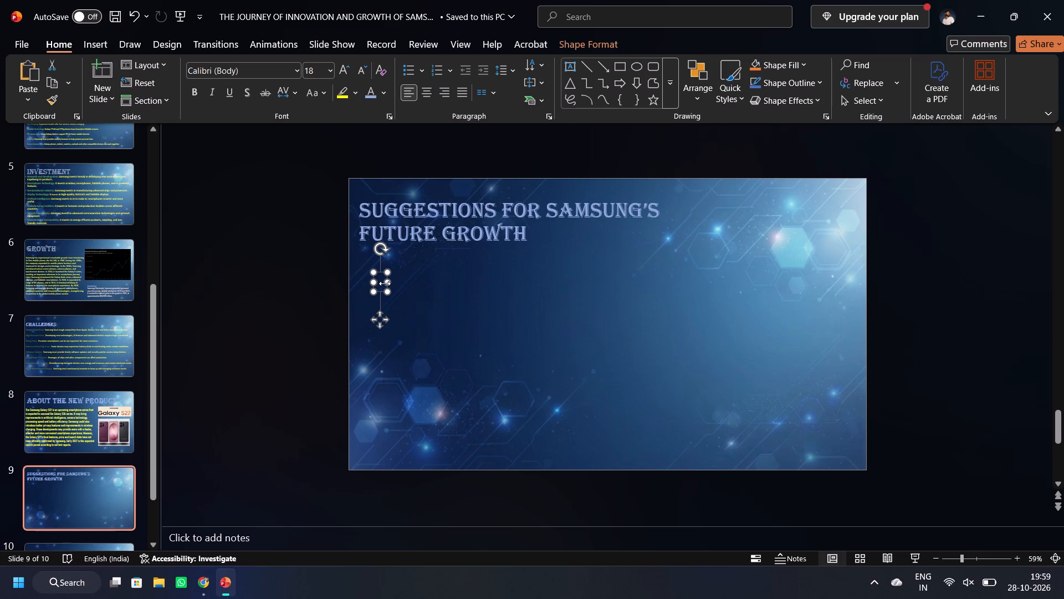
{"action": "left_click_drag", "start_coordinate": [386, 292], "coordinate": [739, 502]}
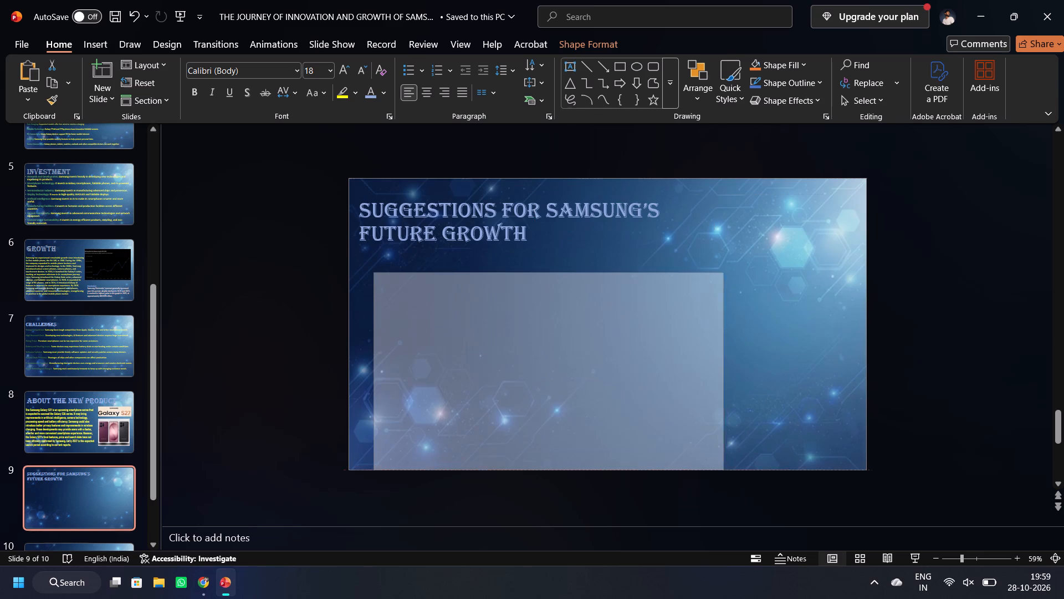
{"action": "left_click_drag", "start_coordinate": [739, 502], "coordinate": [754, 455]}
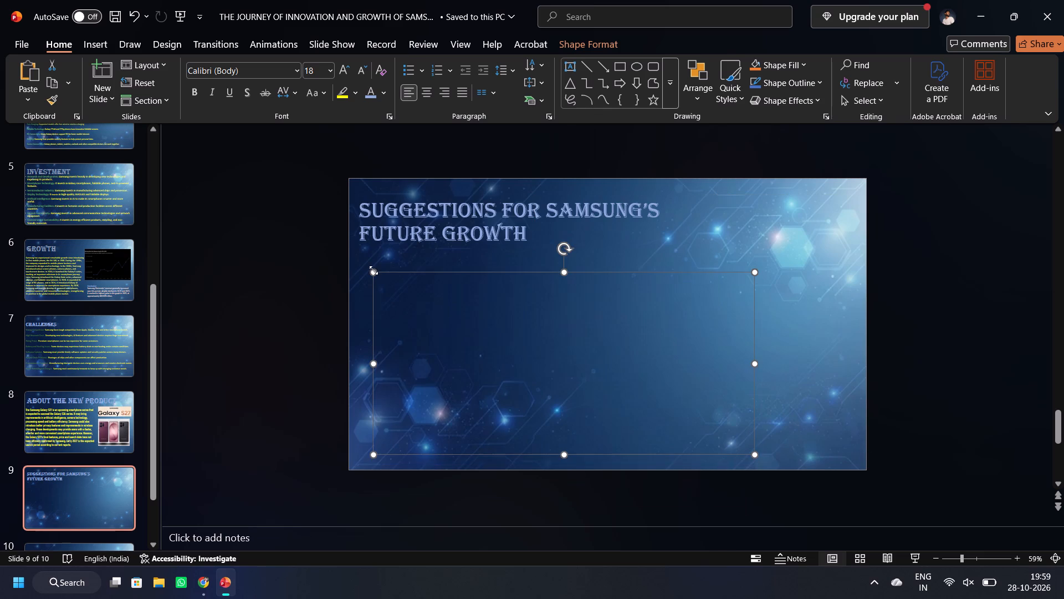
{"action": "double_click", "coordinate": [385, 287]}
{"action": "key", "text": "ctrl+v"}
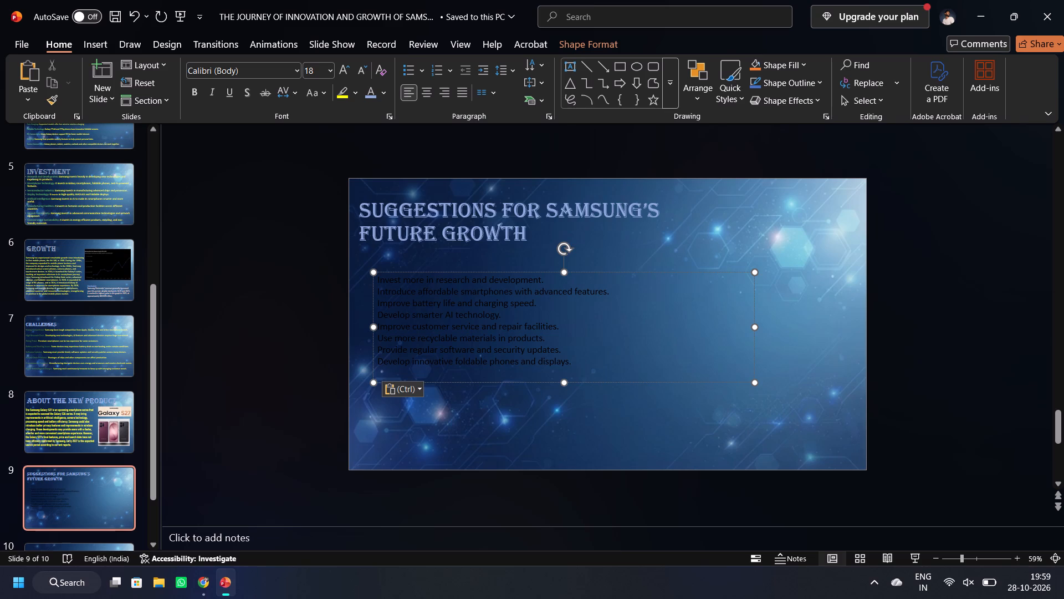
Format the pasted suggestions on slide 9 at font size 28 in the standard yellow.
{"action": "double_click", "coordinate": [378, 282]}
{"action": "left_click_drag", "start_coordinate": [378, 282], "coordinate": [569, 363]}
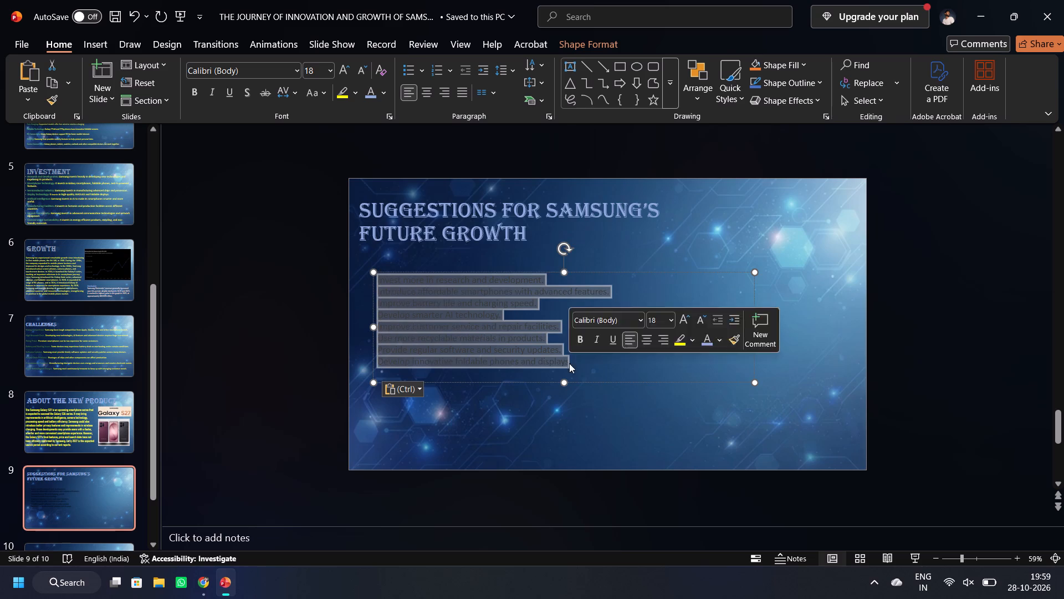
{"action": "left_click", "coordinate": [333, 72]}
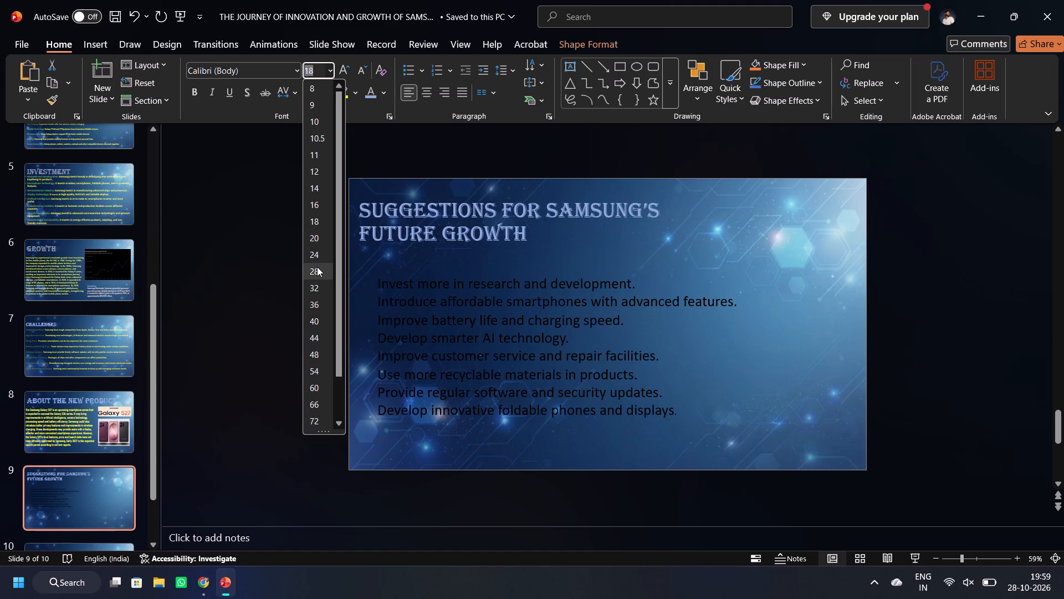
{"action": "left_click", "coordinate": [317, 267]}
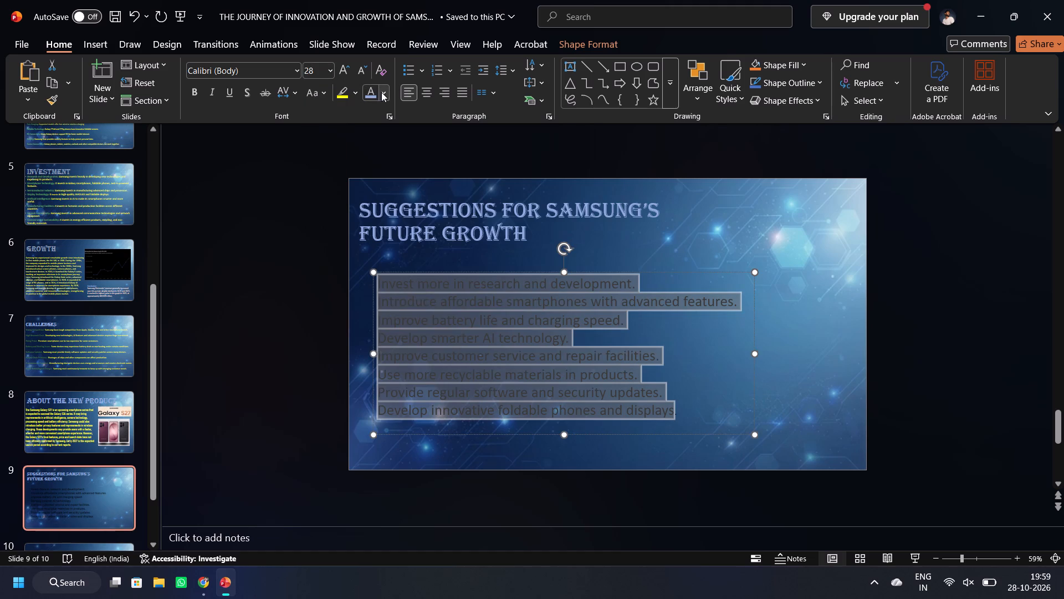
{"action": "left_click", "coordinate": [381, 93]}
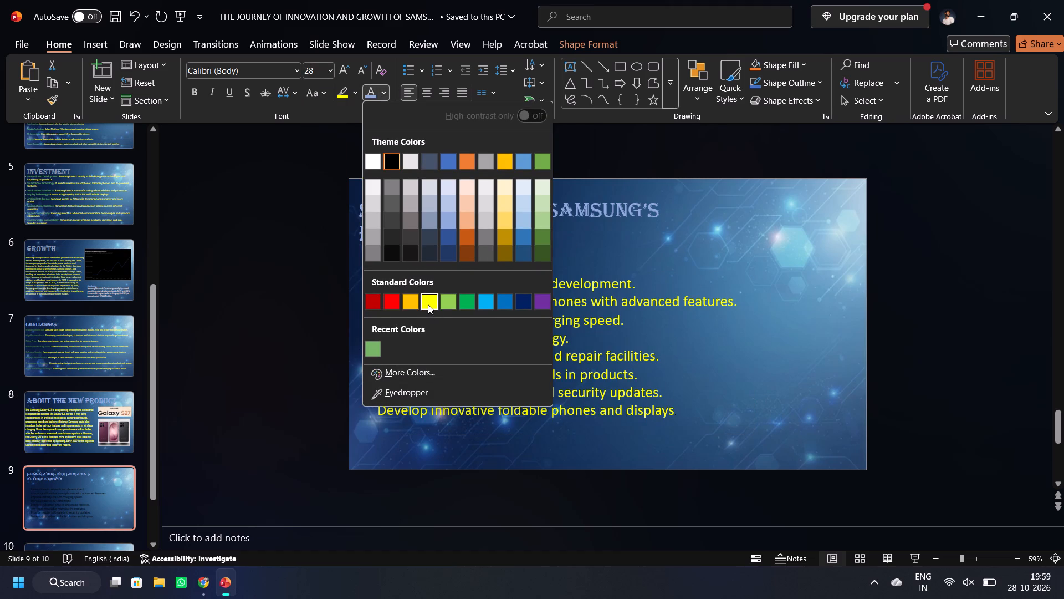
{"action": "left_click", "coordinate": [428, 304]}
{"action": "left_click", "coordinate": [816, 302]}
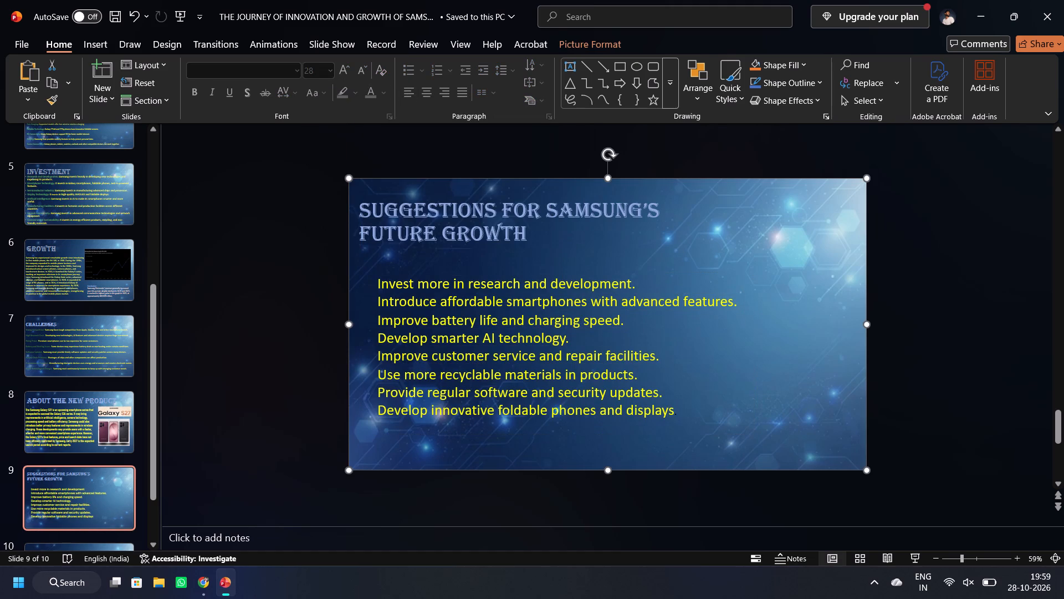
Widen the suggestions text box slightly on its right side.
{"action": "left_click", "coordinate": [571, 366]}
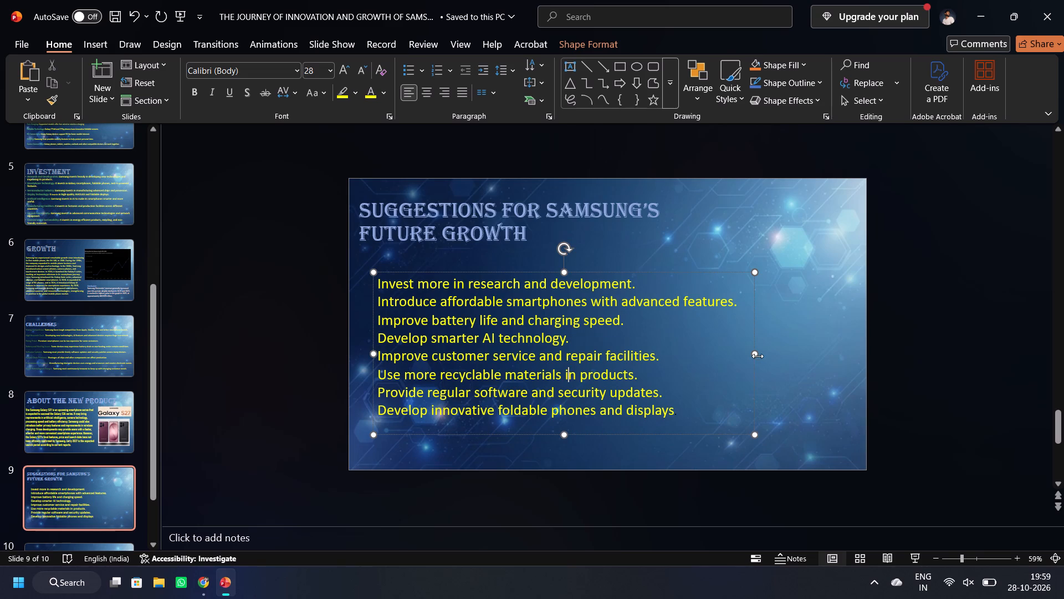
{"action": "left_click_drag", "start_coordinate": [758, 356], "coordinate": [772, 356]}
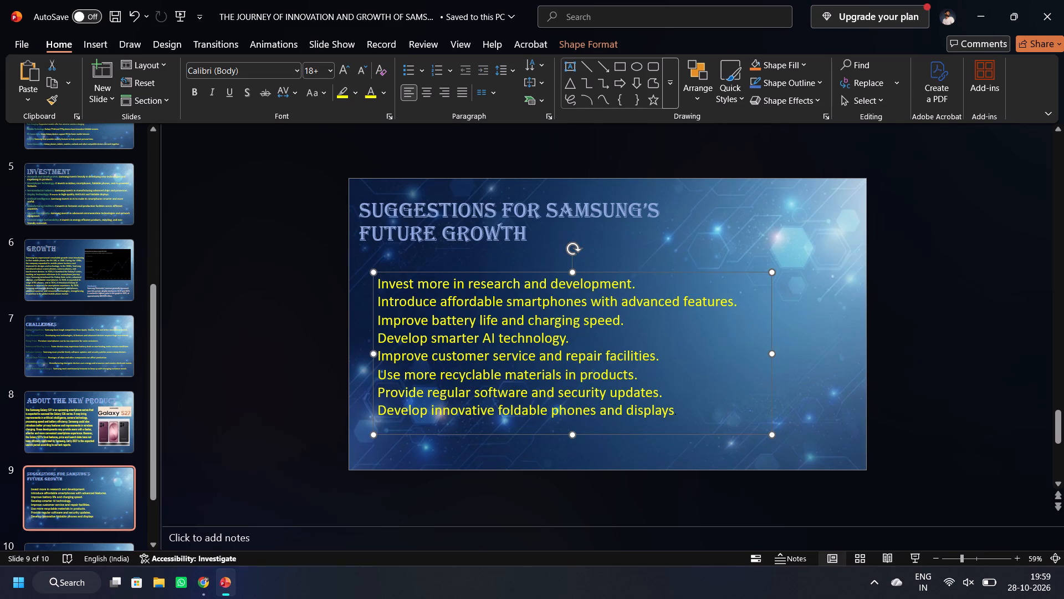
Examine how the points are laid out on the Growth and Challenges slides, and return to slide 9.
{"action": "left_click", "coordinate": [381, 285]}
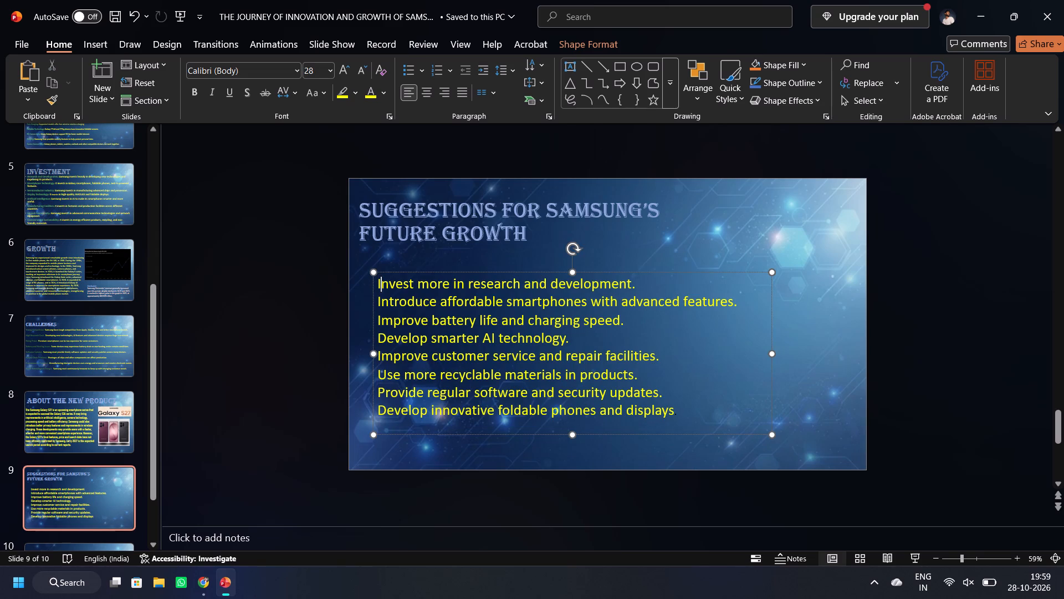
{"action": "left_click", "coordinate": [376, 284]}
{"action": "left_click", "coordinate": [377, 291]}
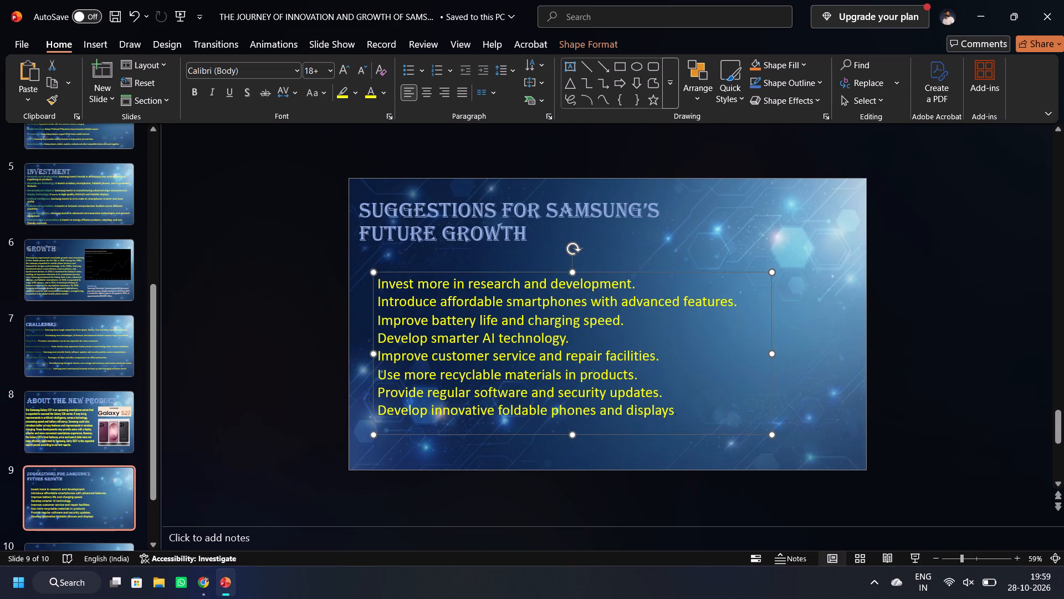
{"action": "left_click", "coordinate": [376, 281]}
{"action": "left_click", "coordinate": [90, 274]}
{"action": "left_click", "coordinate": [90, 334]}
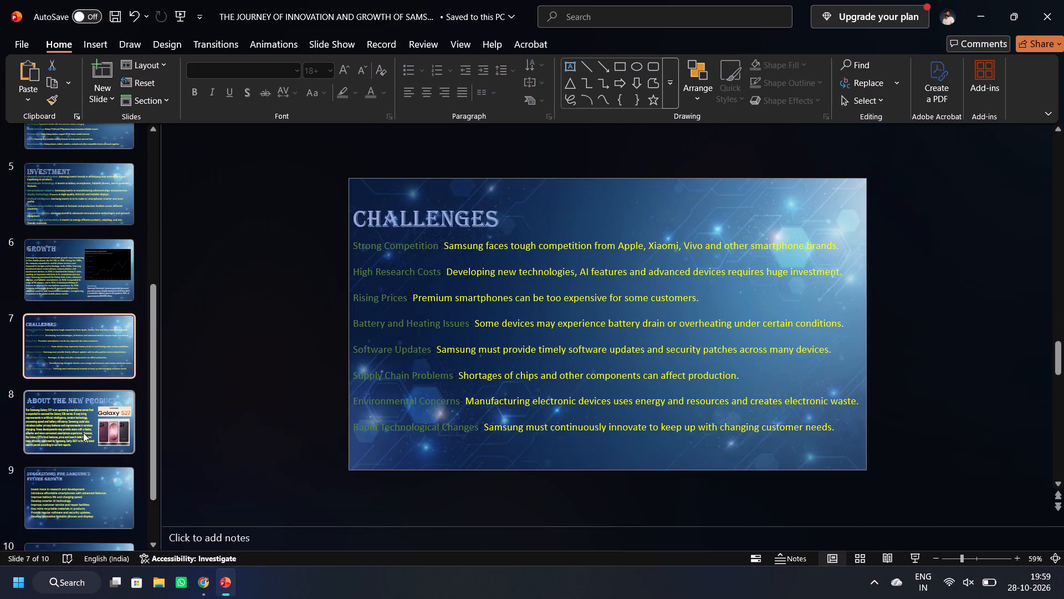
{"action": "left_click", "coordinate": [79, 498]}
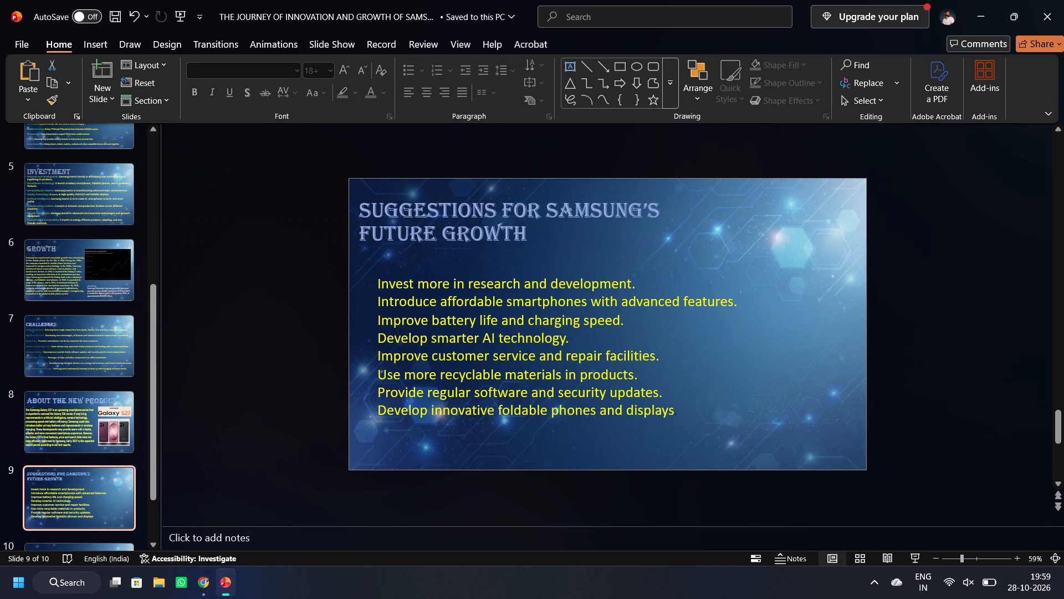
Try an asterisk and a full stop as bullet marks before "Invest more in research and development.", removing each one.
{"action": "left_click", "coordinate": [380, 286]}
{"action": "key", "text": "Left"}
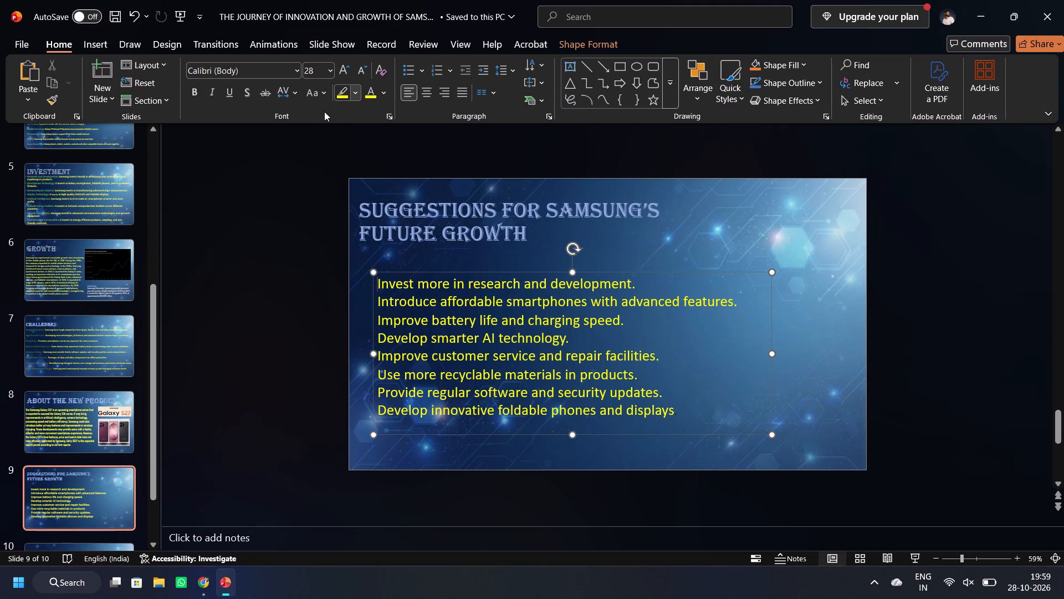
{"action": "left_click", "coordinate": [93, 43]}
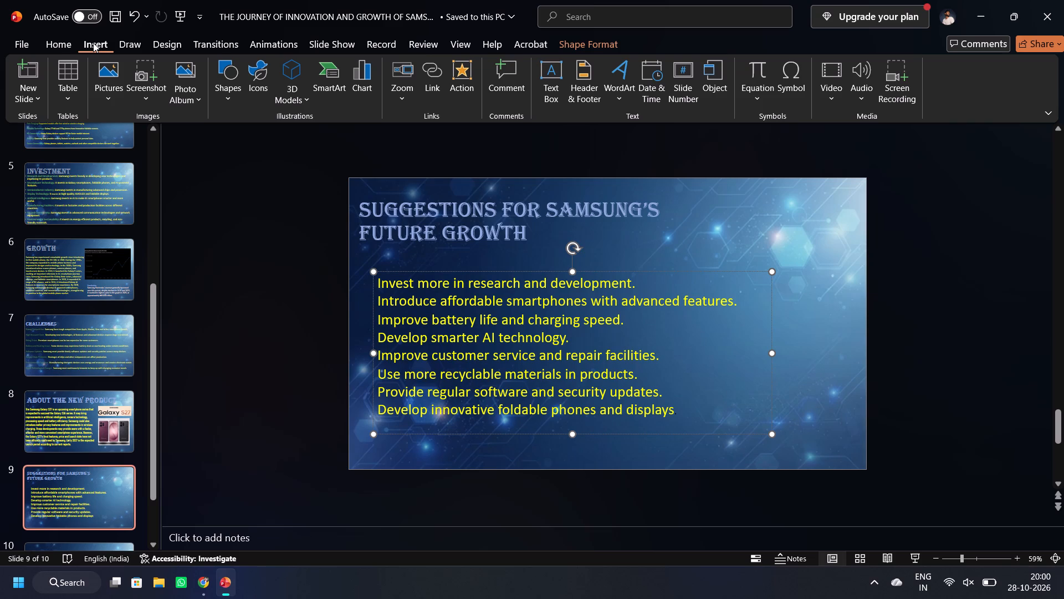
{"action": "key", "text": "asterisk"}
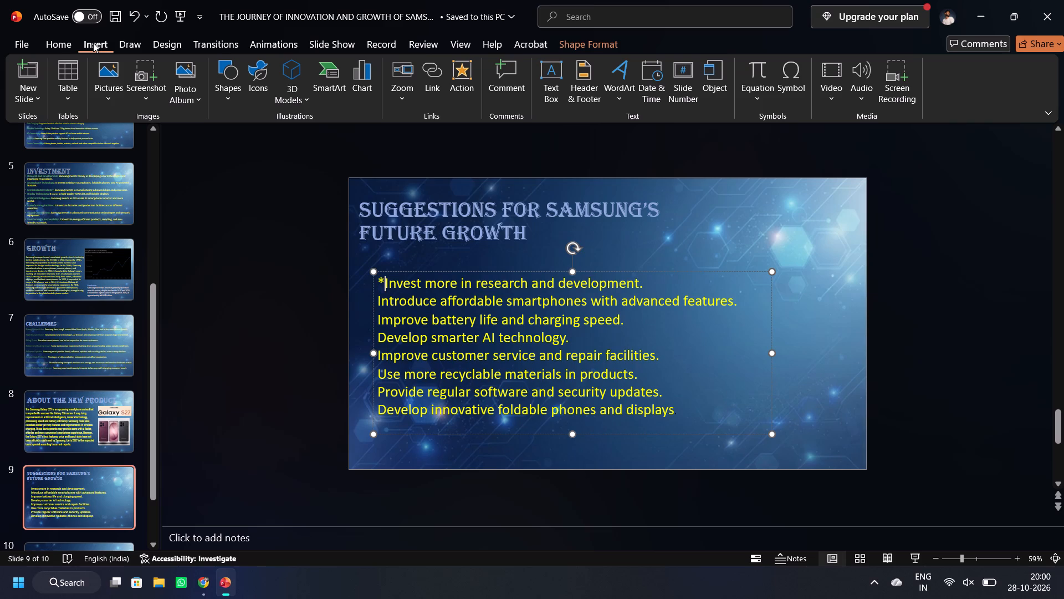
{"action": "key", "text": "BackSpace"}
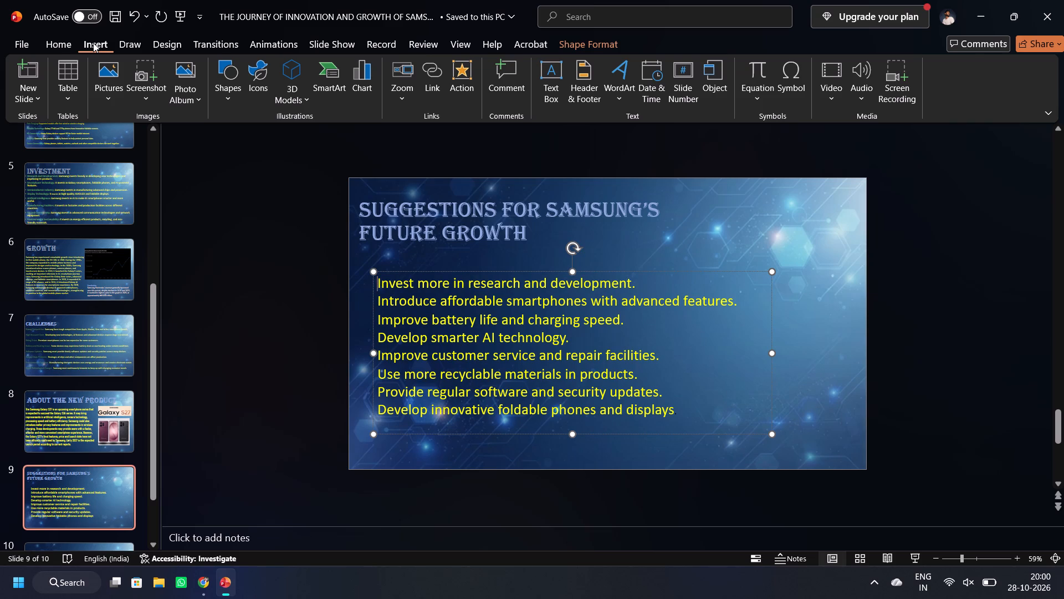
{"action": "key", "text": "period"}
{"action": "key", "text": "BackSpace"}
Apply arrow bullets to all eight suggestion lines on slide 9.
{"action": "left_click", "coordinate": [63, 43]}
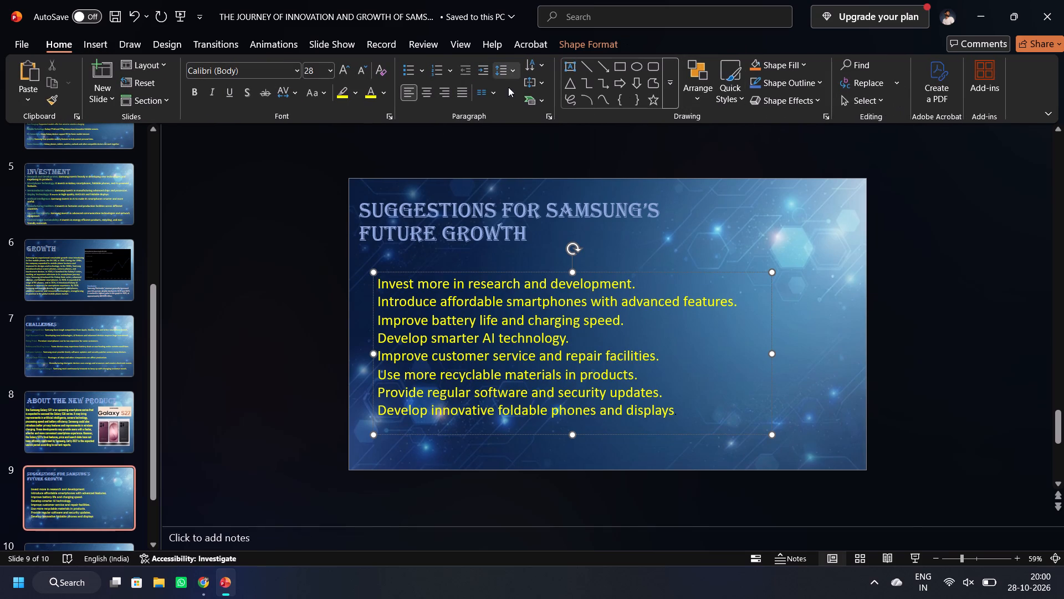
{"action": "left_click", "coordinate": [416, 69]}
{"action": "key", "text": "BackSpace"}
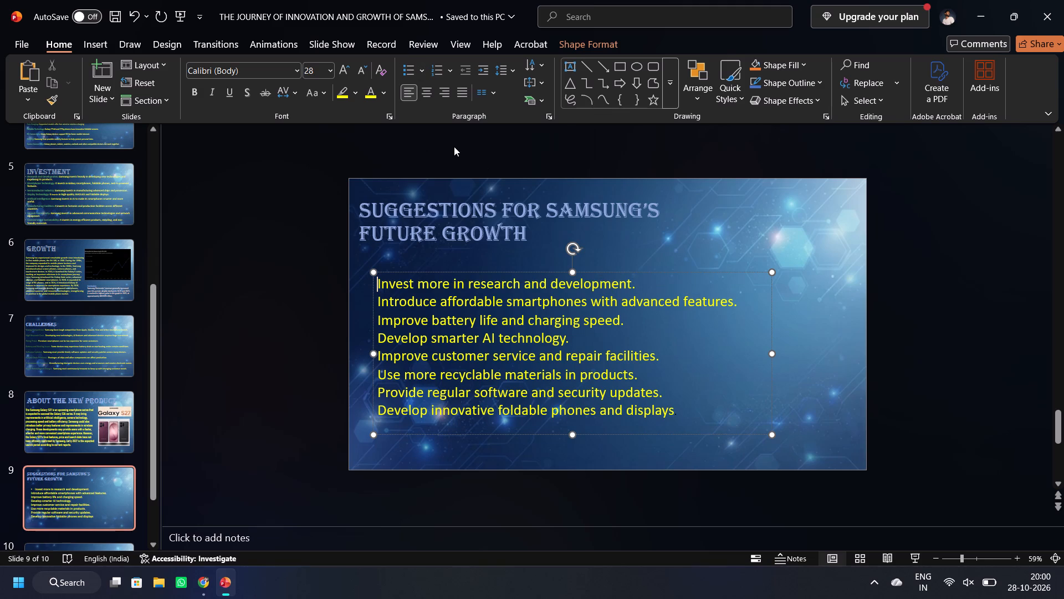
{"action": "left_click", "coordinate": [380, 288]}
{"action": "left_click_drag", "start_coordinate": [380, 288], "coordinate": [598, 439]}
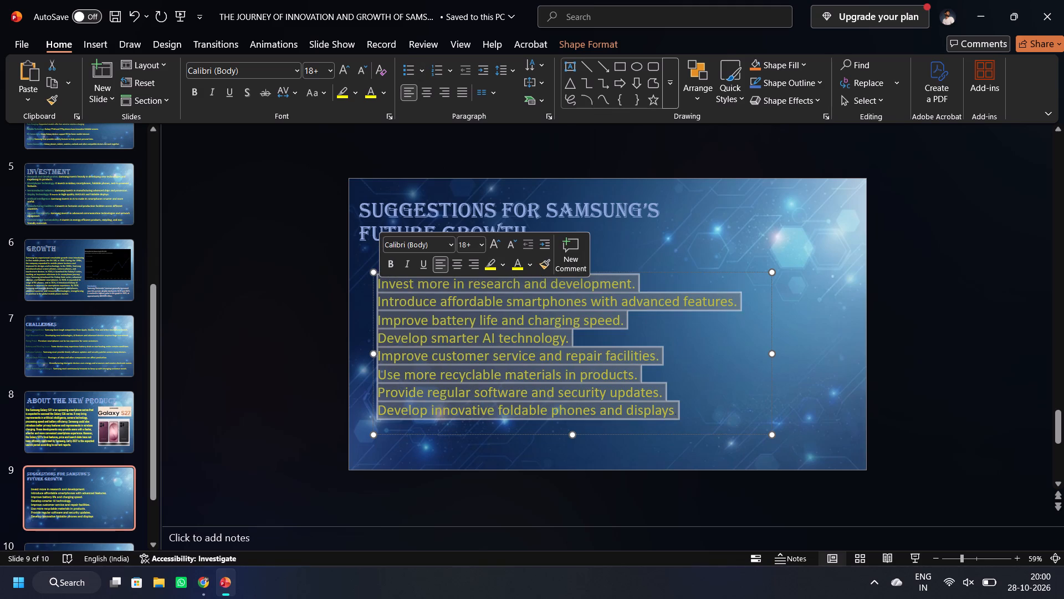
{"action": "left_click_drag", "start_coordinate": [598, 439], "coordinate": [599, 438]}
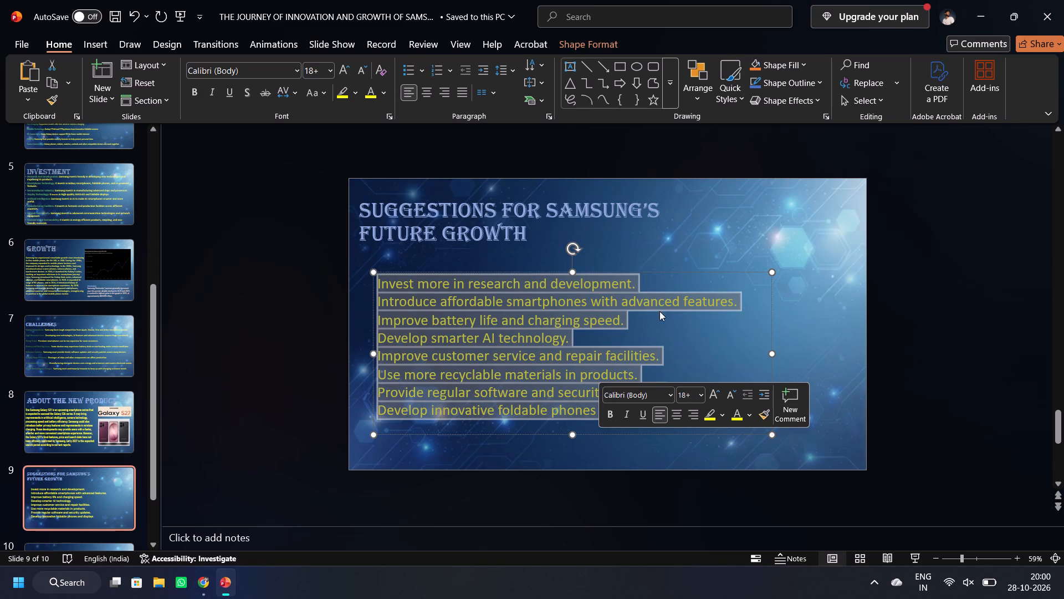
{"action": "left_click", "coordinate": [412, 69]}
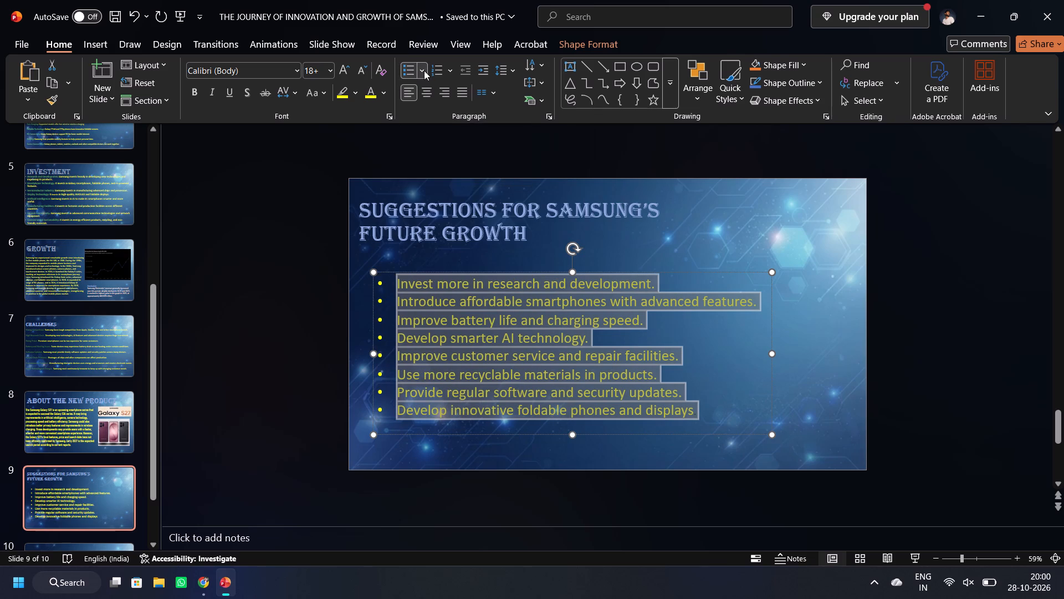
{"action": "left_click", "coordinate": [424, 70]}
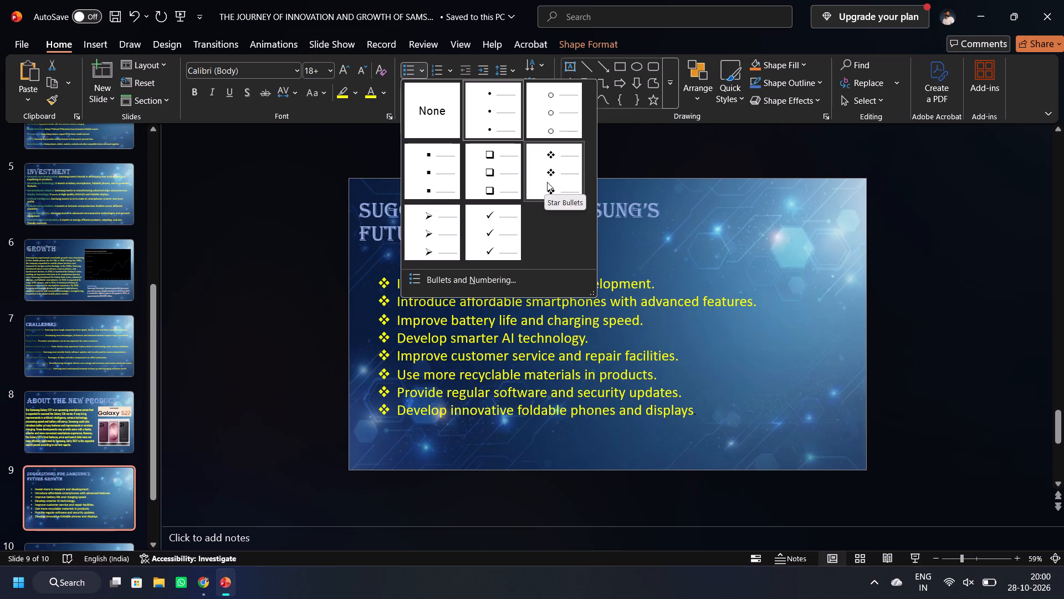
{"action": "left_click", "coordinate": [426, 235]}
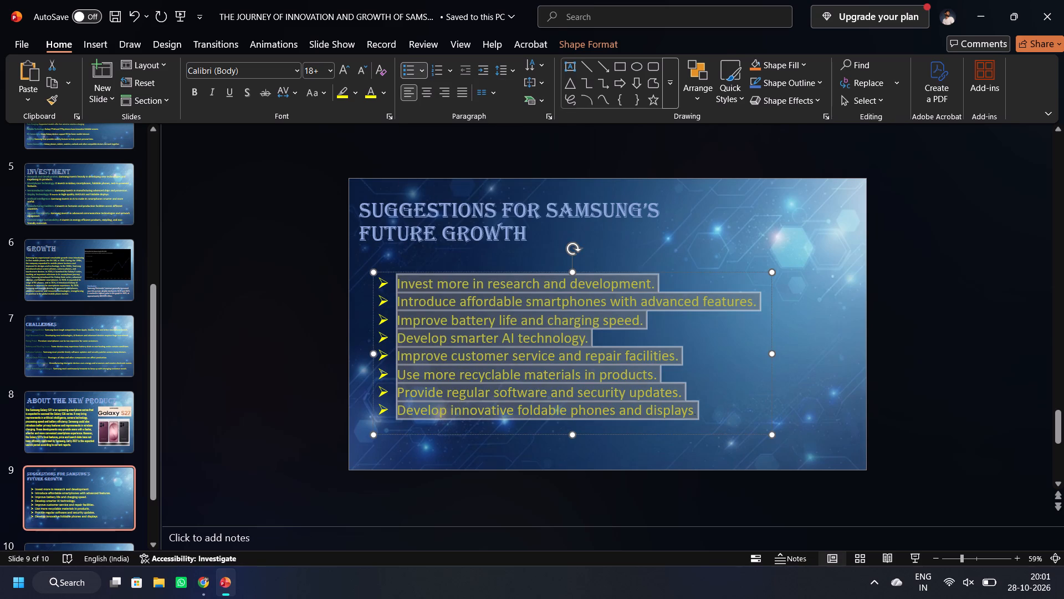
{"action": "left_click", "coordinate": [639, 256]}
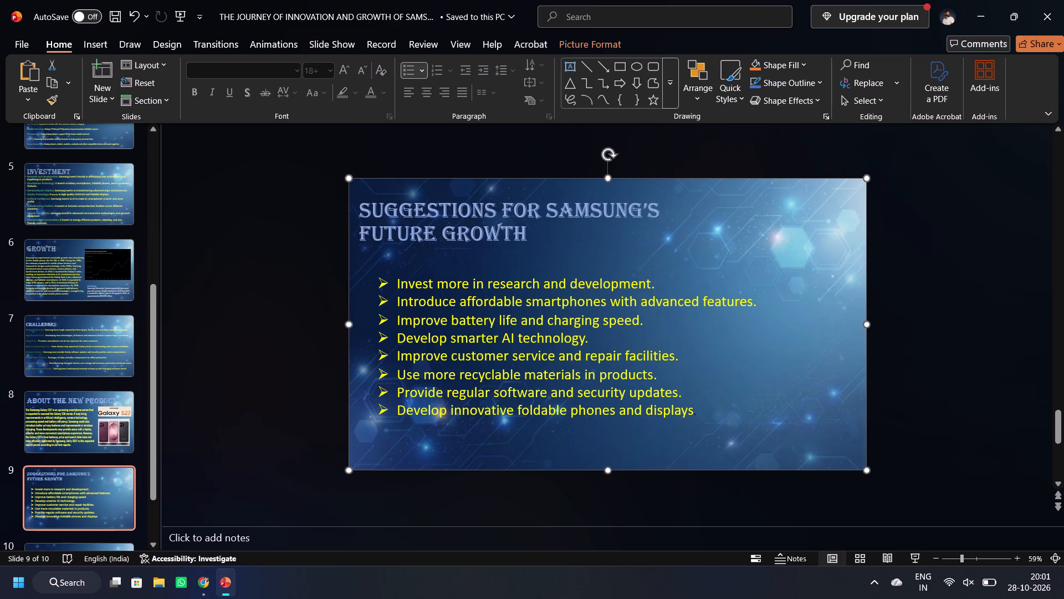
Add a new title-and-content slide directly after slide 9.
{"action": "left_click", "coordinate": [155, 450]}
{"action": "left_click_drag", "start_coordinate": [155, 450], "coordinate": [162, 505]}
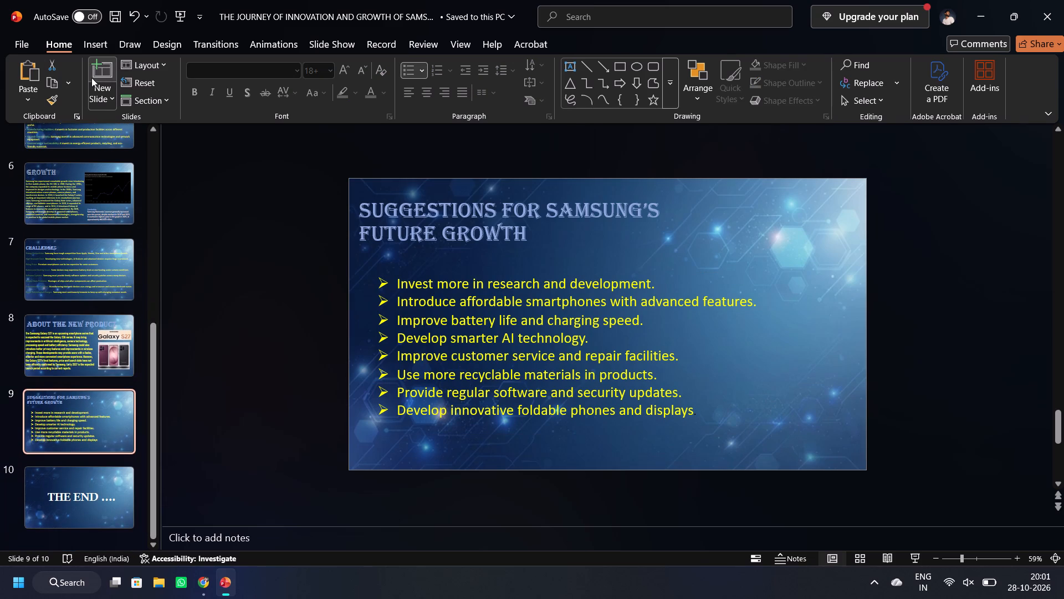
{"action": "left_click", "coordinate": [94, 77]}
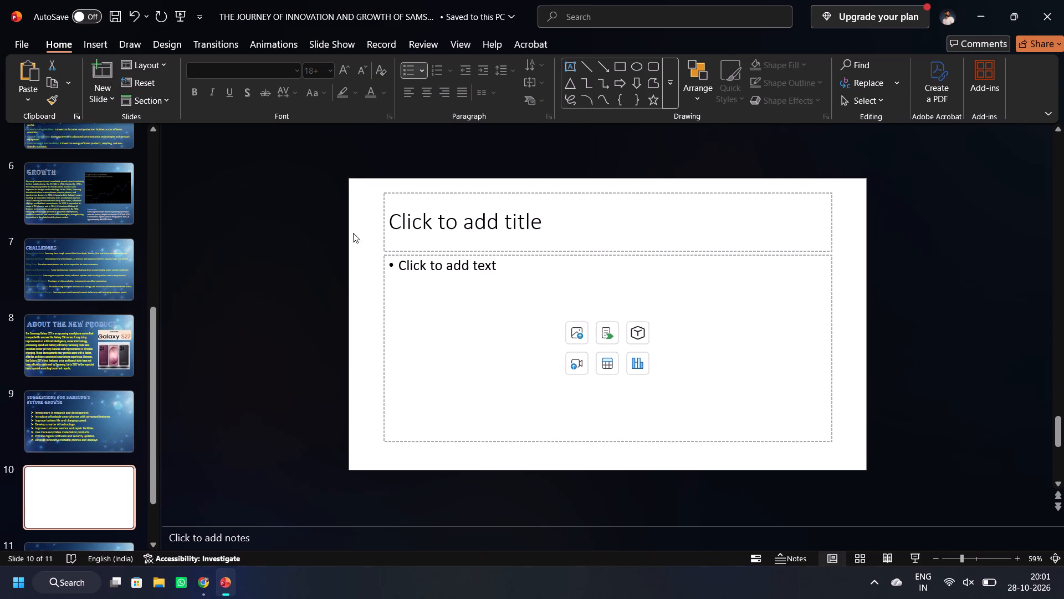
{"action": "left_click", "coordinate": [93, 43]}
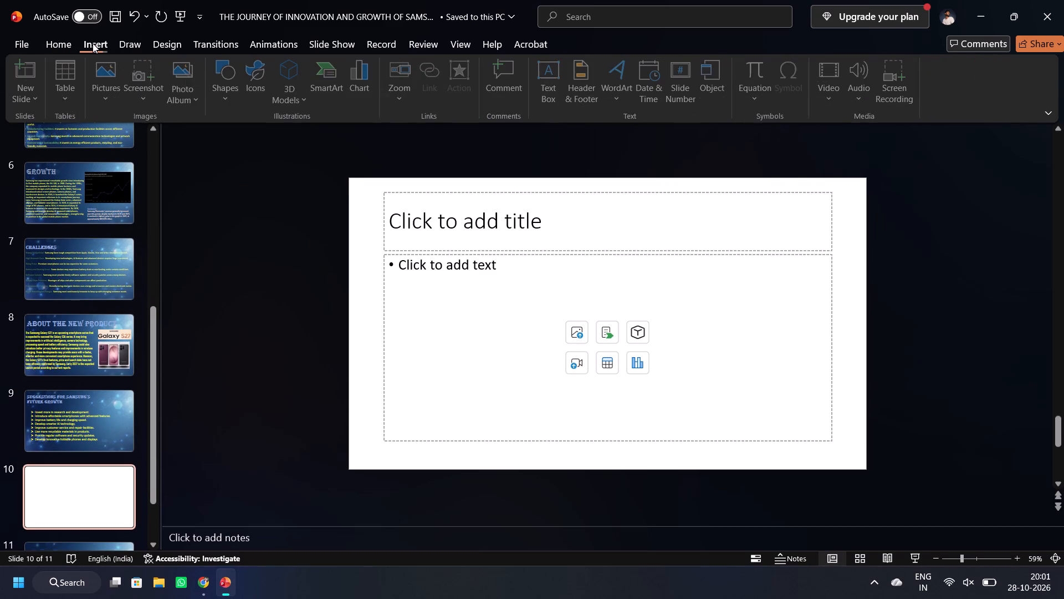
{"action": "left_click", "coordinate": [114, 75]}
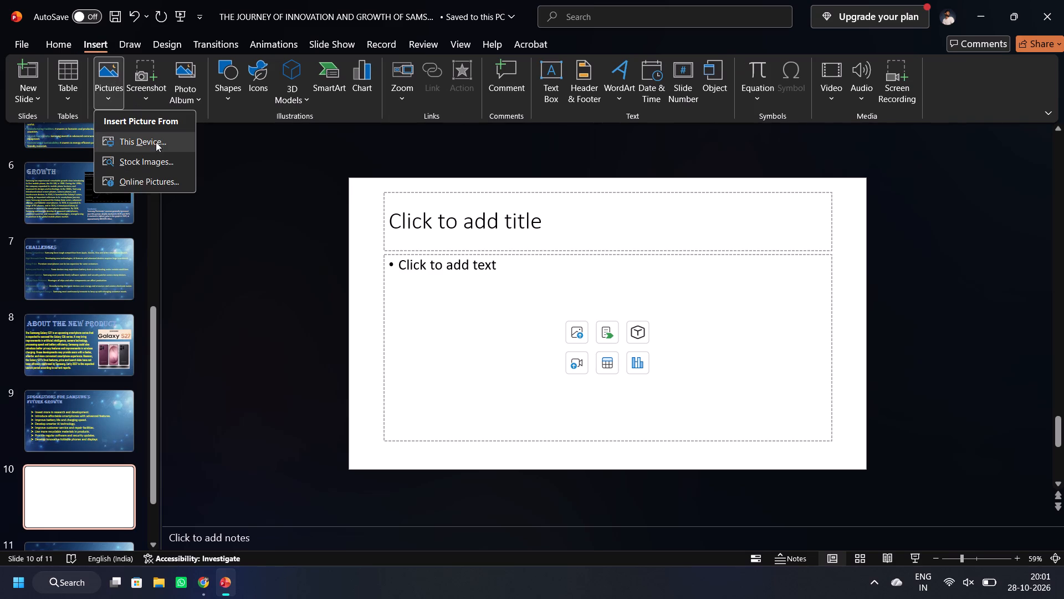
{"action": "left_click", "coordinate": [156, 142]}
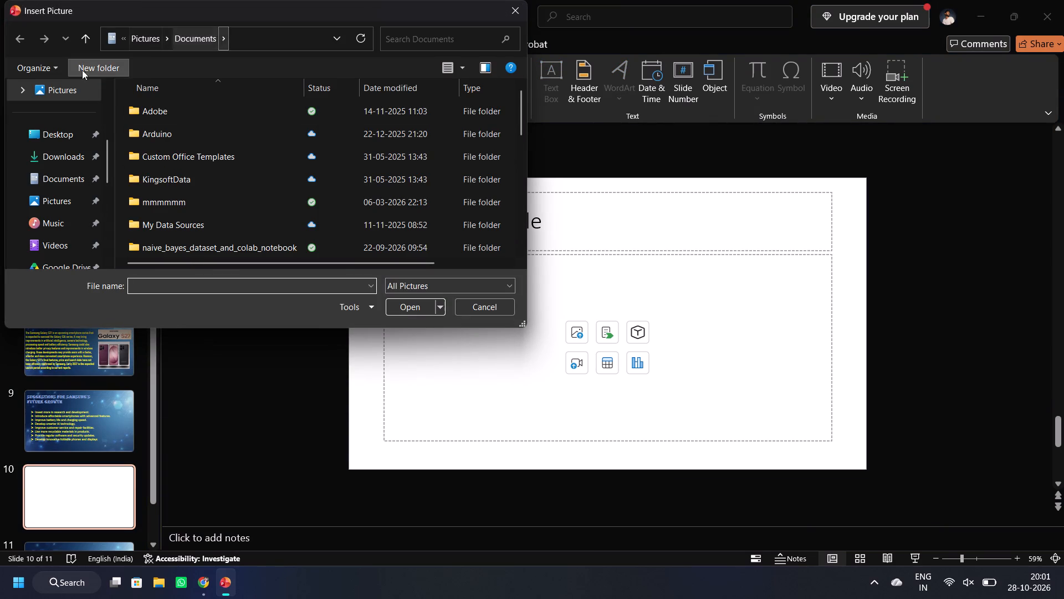
{"action": "double_click", "coordinate": [109, 110]}
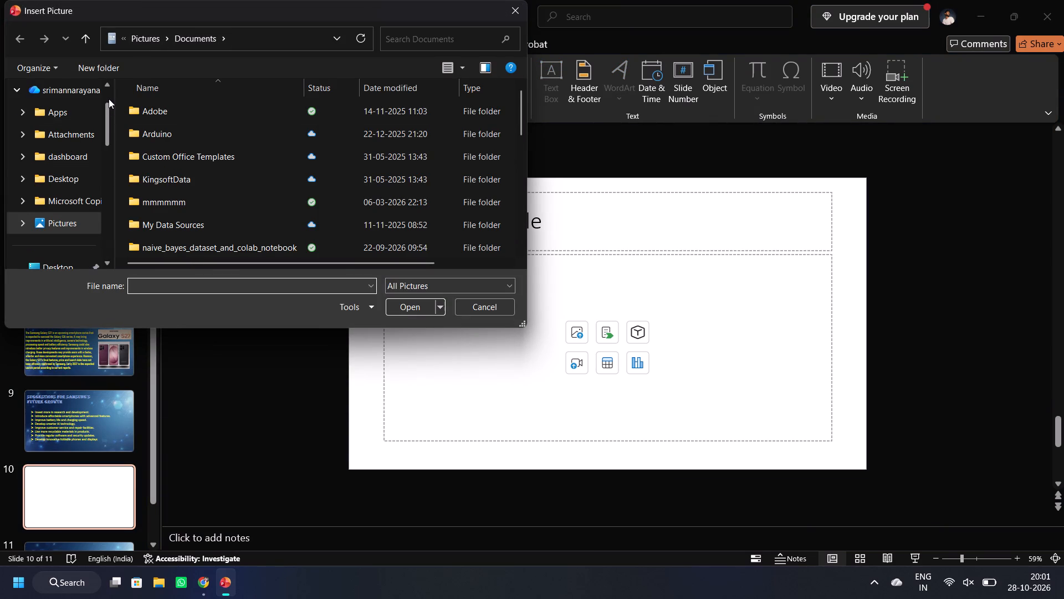
{"action": "left_click", "coordinate": [109, 99]}
{"action": "left_click", "coordinate": [62, 124]}
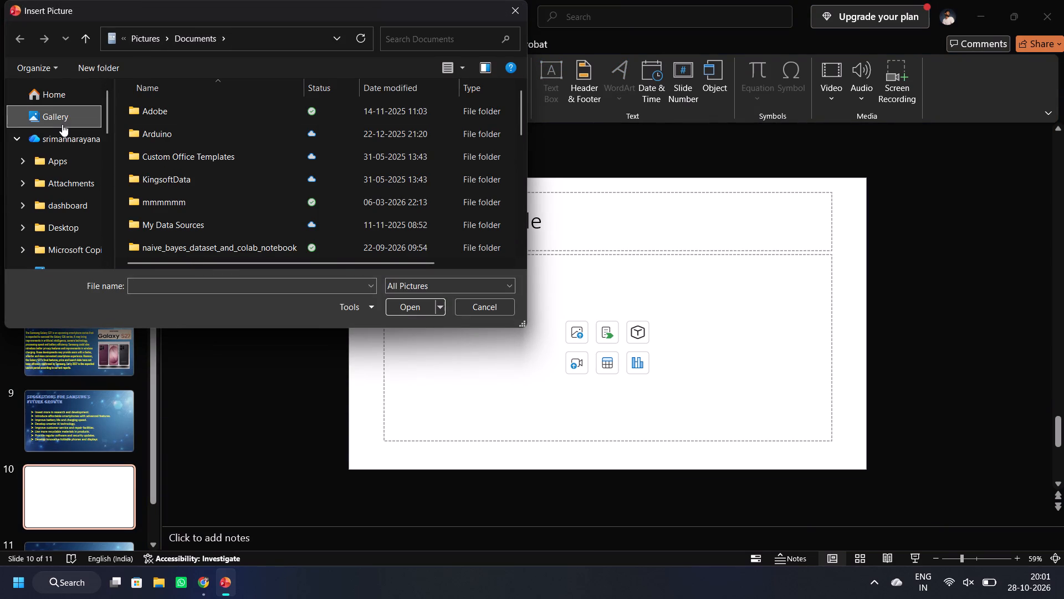
{"action": "double_click", "coordinate": [522, 100]}
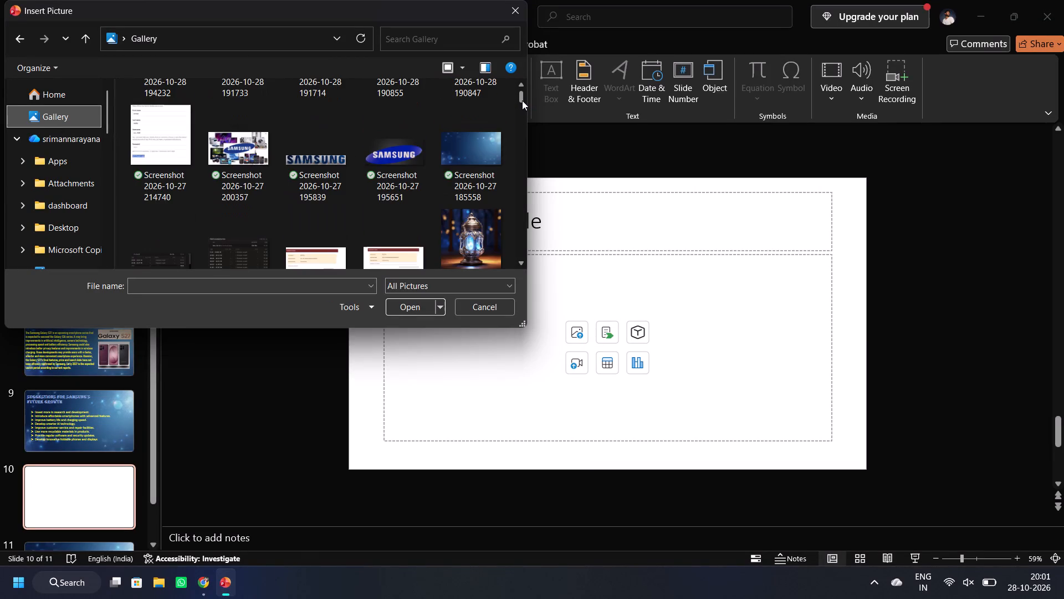
{"action": "left_click", "coordinate": [454, 257]}
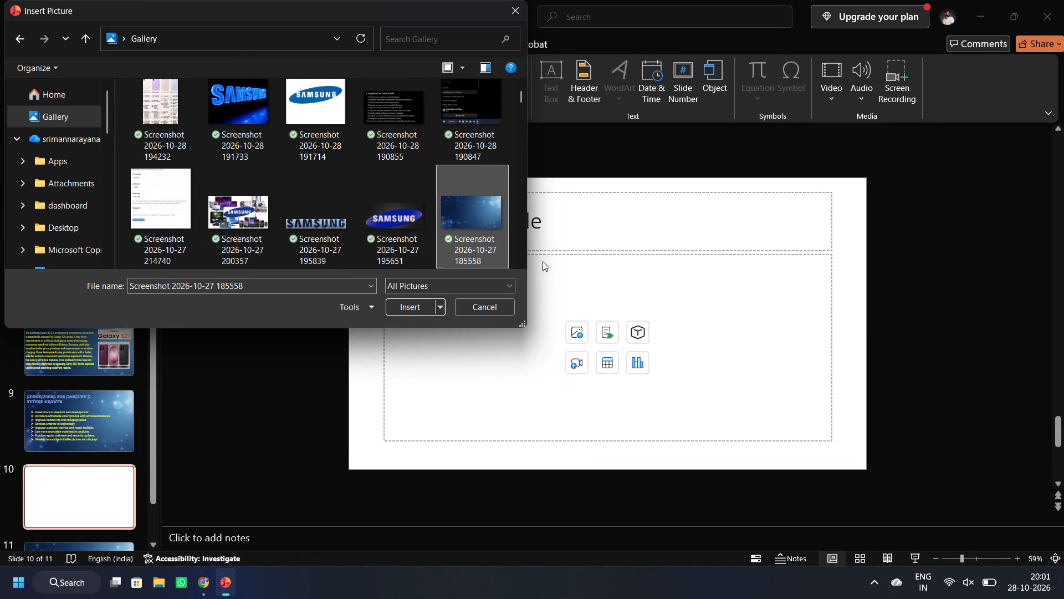
{"action": "left_click", "coordinate": [413, 298]}
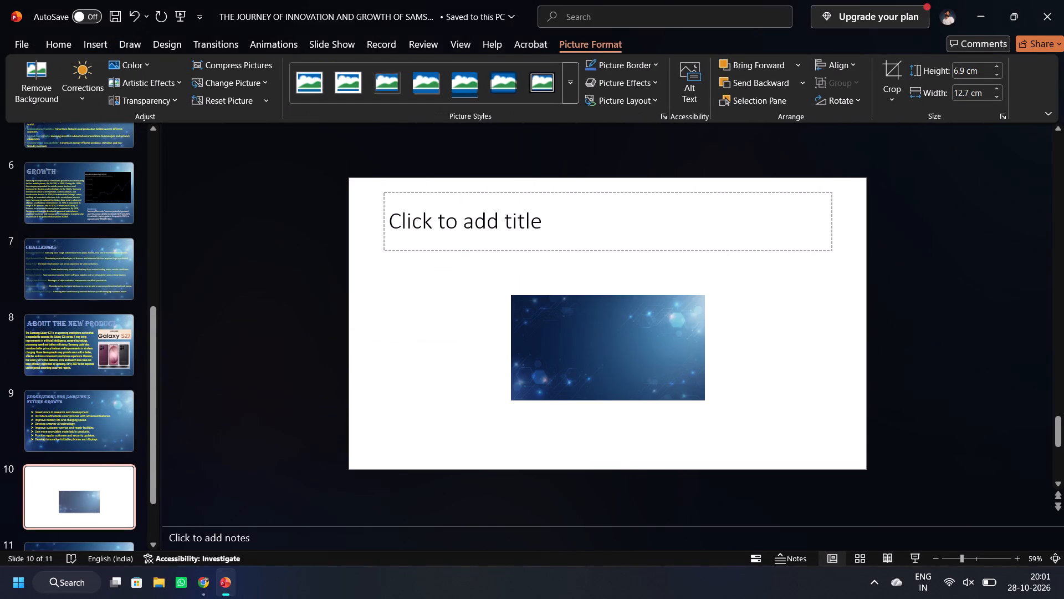
Stretch the background picture to cover all of slide 10, 19.05 cm by 33.87 cm, and send it behind the title placeholder.
{"action": "left_click", "coordinate": [533, 318]}
{"action": "left_click", "coordinate": [512, 296]}
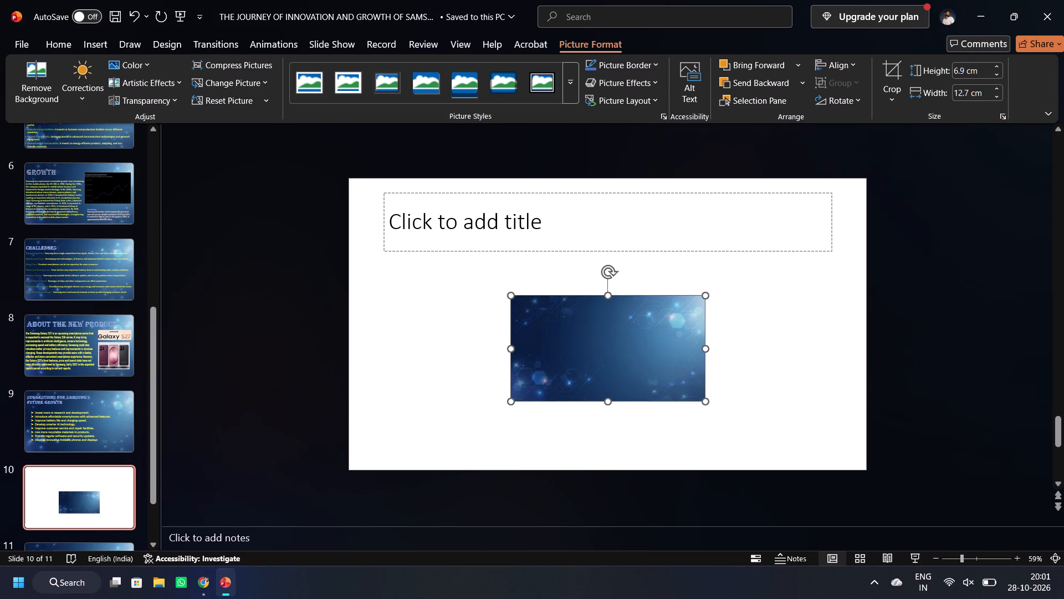
{"action": "left_click_drag", "start_coordinate": [512, 296], "coordinate": [387, 218]}
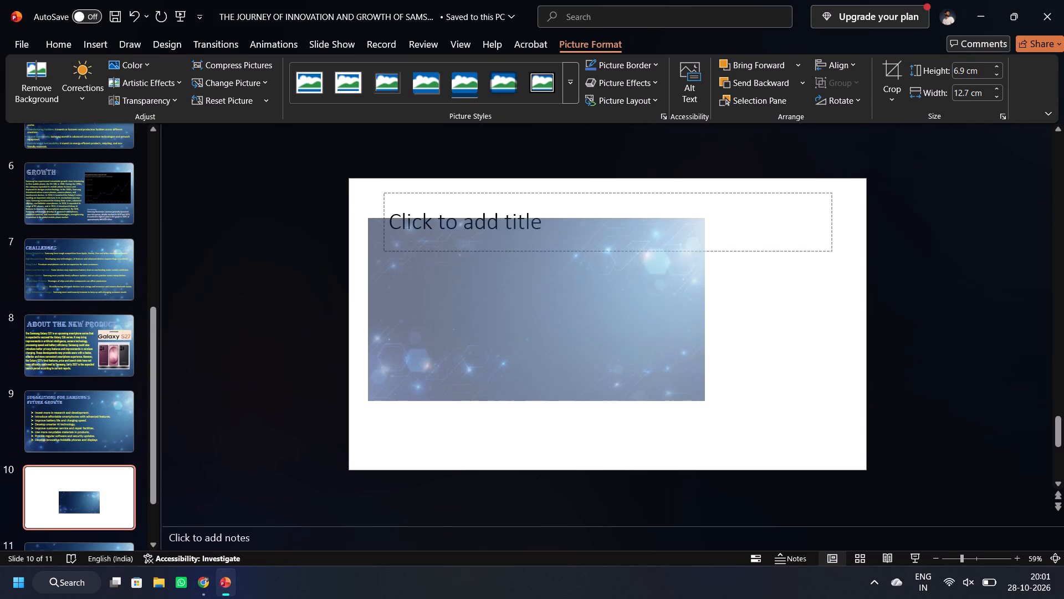
{"action": "left_click_drag", "start_coordinate": [387, 218], "coordinate": [387, 219]}
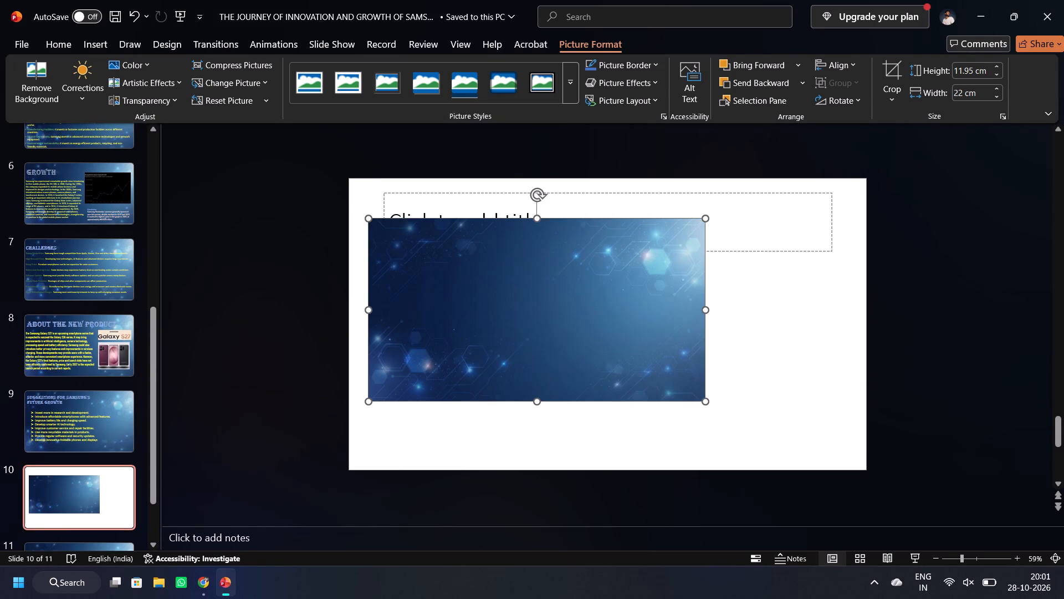
{"action": "left_click", "coordinate": [707, 308]}
{"action": "left_click_drag", "start_coordinate": [707, 308], "coordinate": [837, 300]}
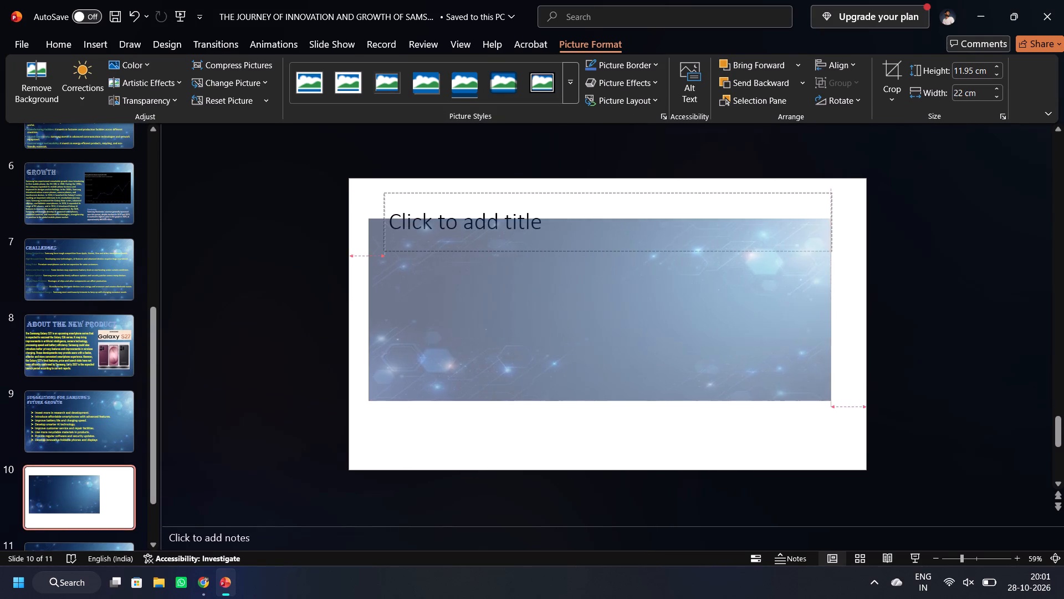
{"action": "left_click_drag", "start_coordinate": [837, 300], "coordinate": [864, 299]}
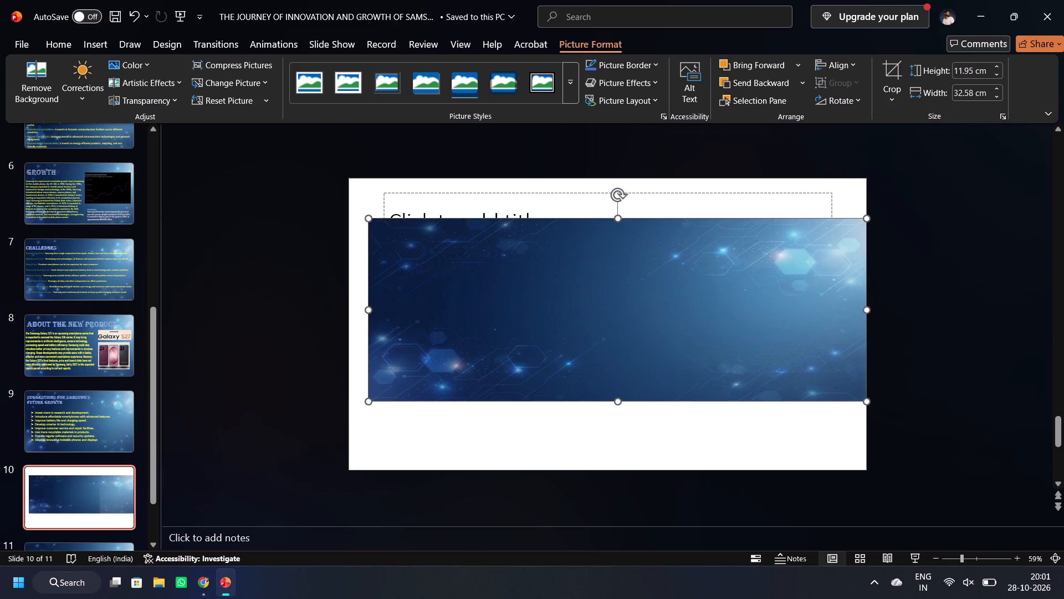
{"action": "left_click_drag", "start_coordinate": [370, 312], "coordinate": [357, 312]}
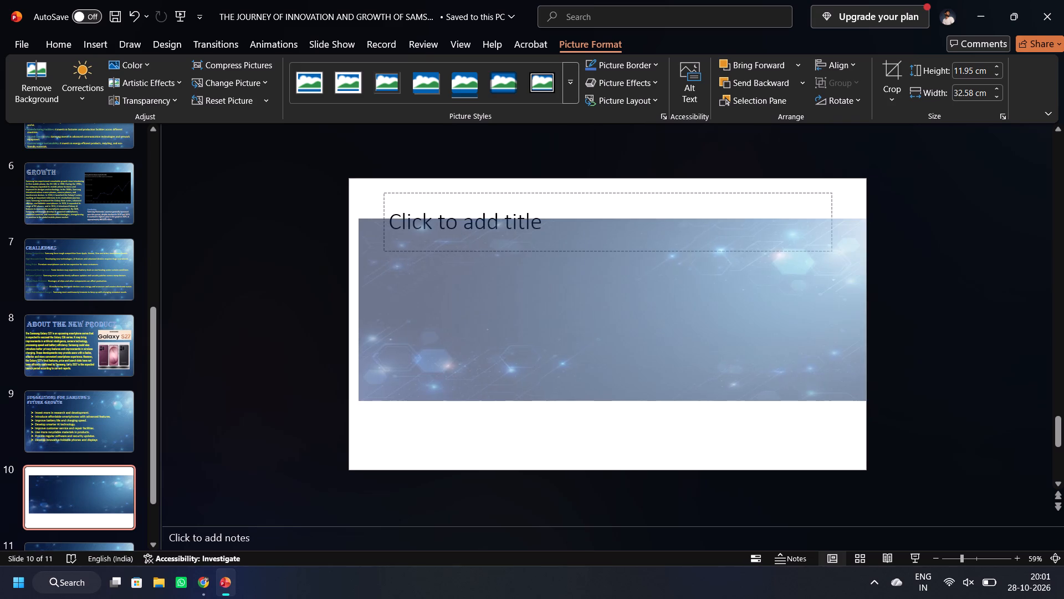
{"action": "left_click_drag", "start_coordinate": [357, 312], "coordinate": [345, 313]}
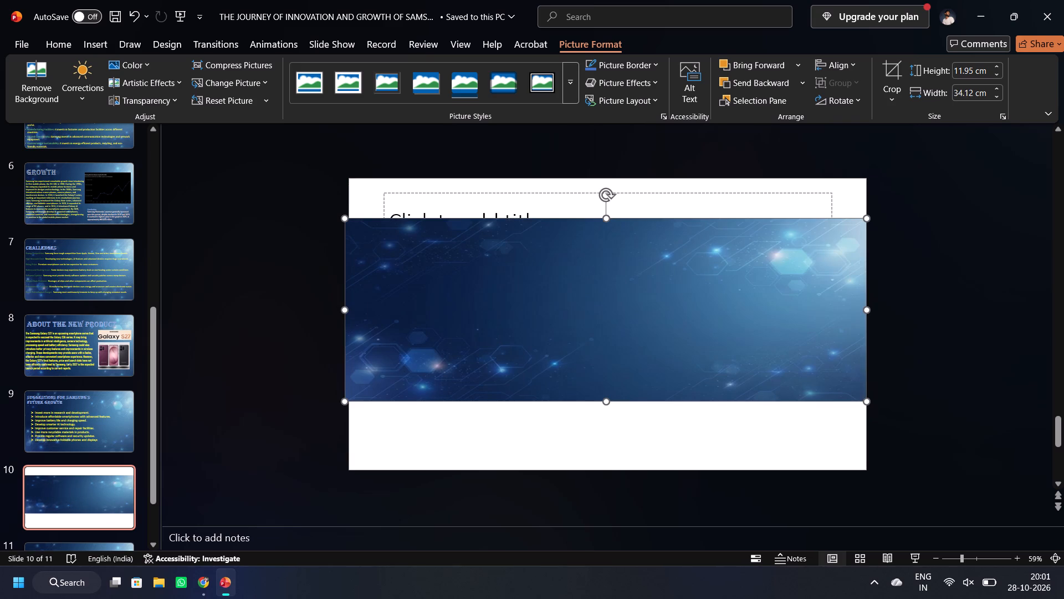
{"action": "double_click", "coordinate": [345, 311]}
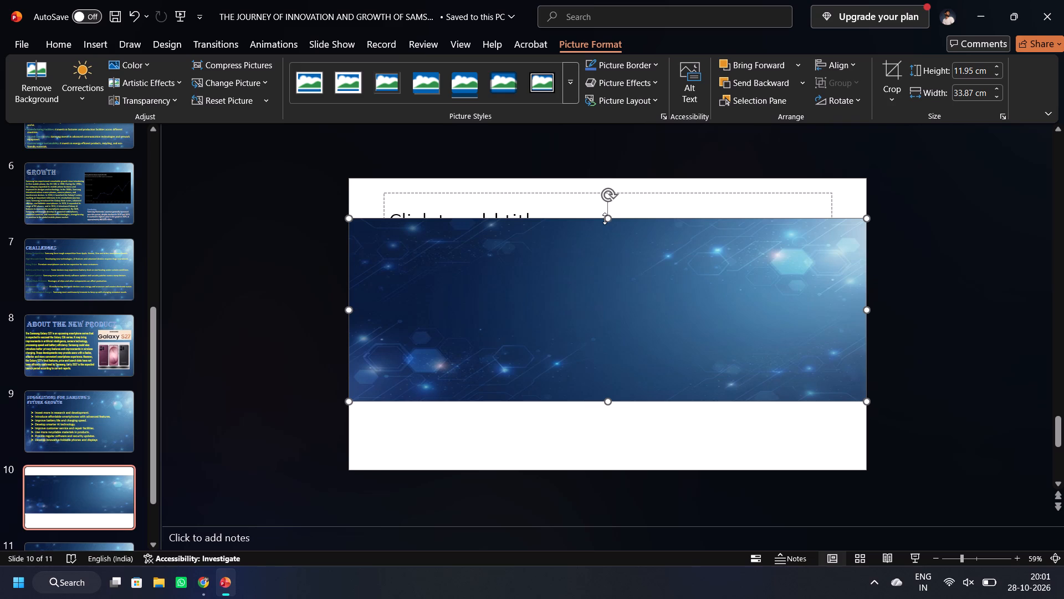
{"action": "left_click", "coordinate": [605, 219]}
{"action": "left_click_drag", "start_coordinate": [605, 219], "coordinate": [599, 177]}
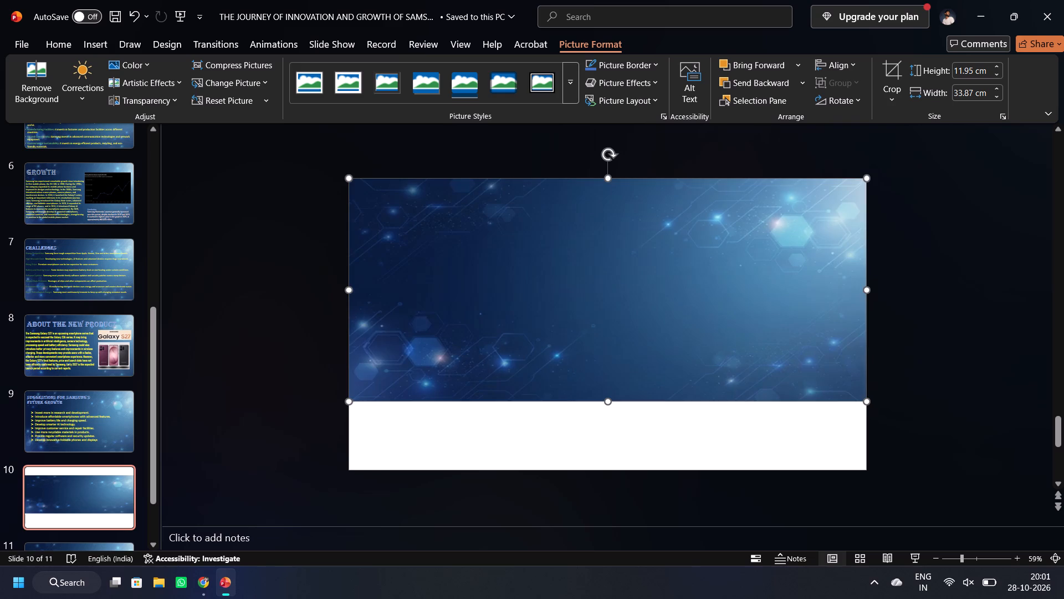
{"action": "left_click", "coordinate": [608, 398]}
{"action": "left_click_drag", "start_coordinate": [608, 398], "coordinate": [608, 468]}
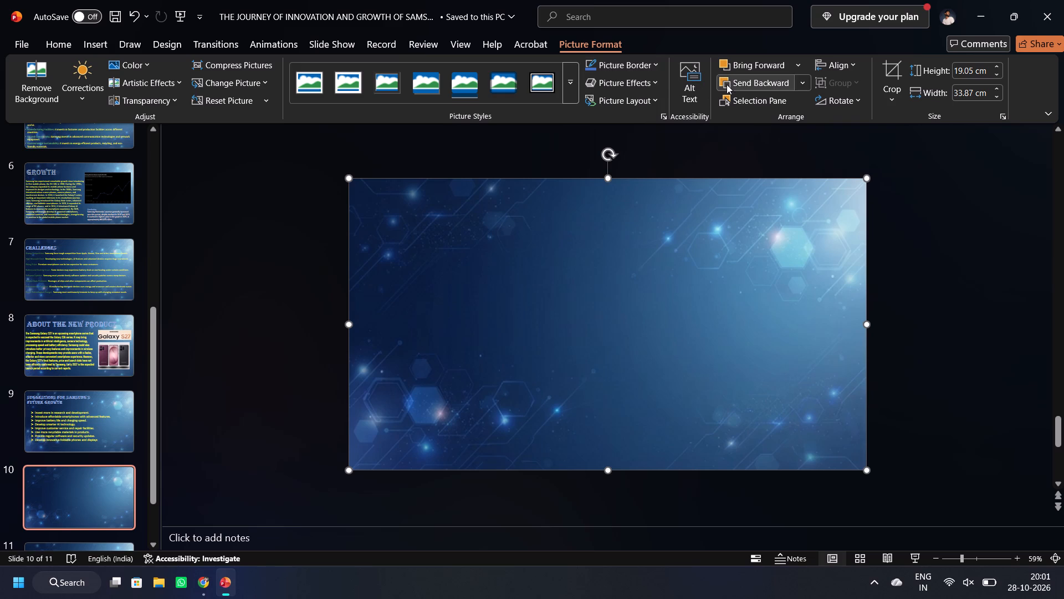
{"action": "left_click", "coordinate": [727, 82]}
Enter "conclusion" as the title of slide 10.
{"action": "left_click", "coordinate": [440, 215]}
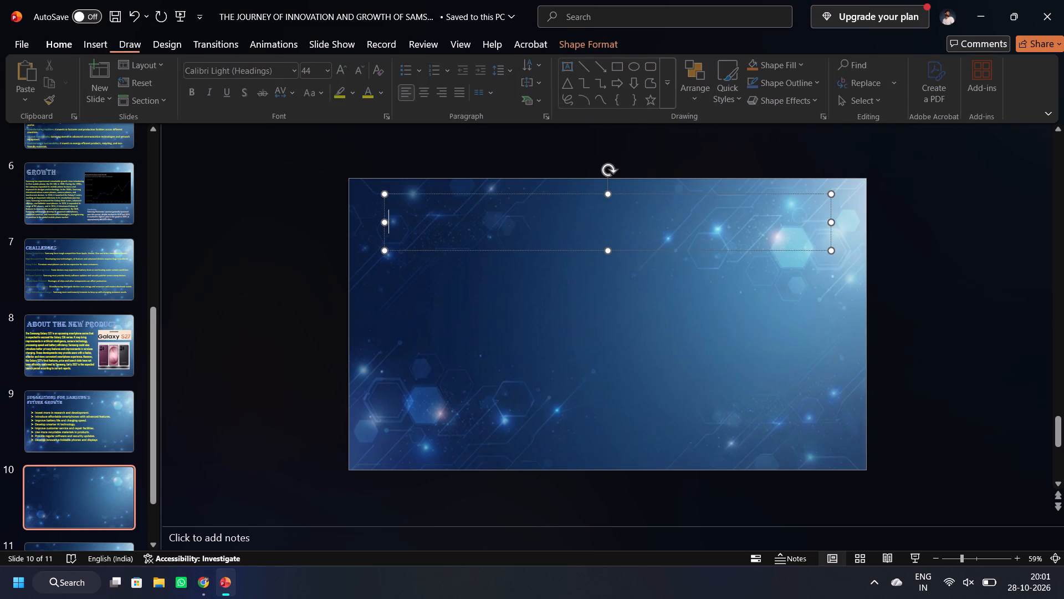
{"action": "type", "text": "conclusion"}
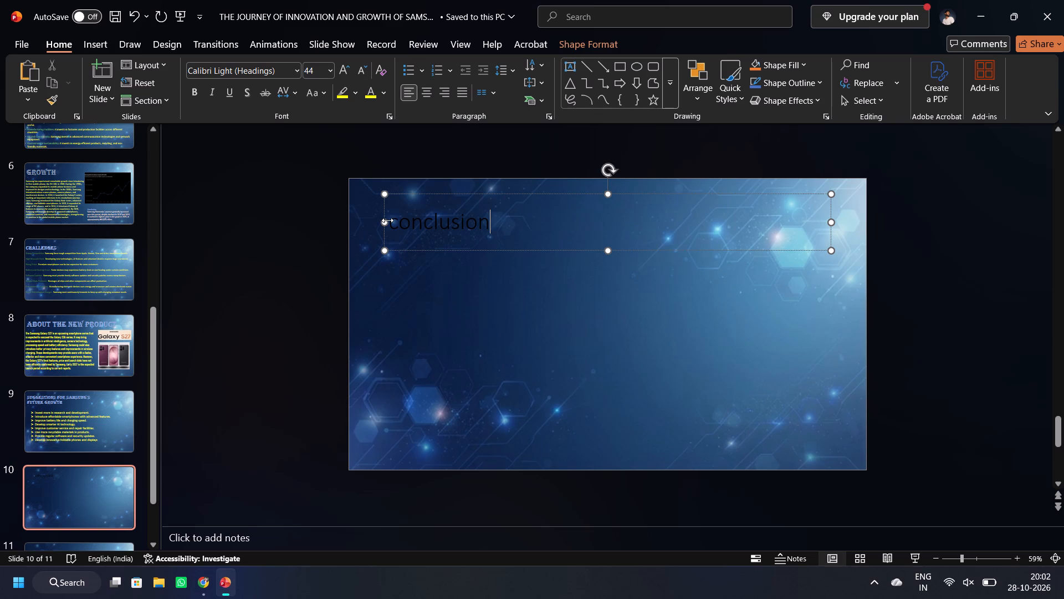
{"action": "left_click", "coordinate": [209, 595]}
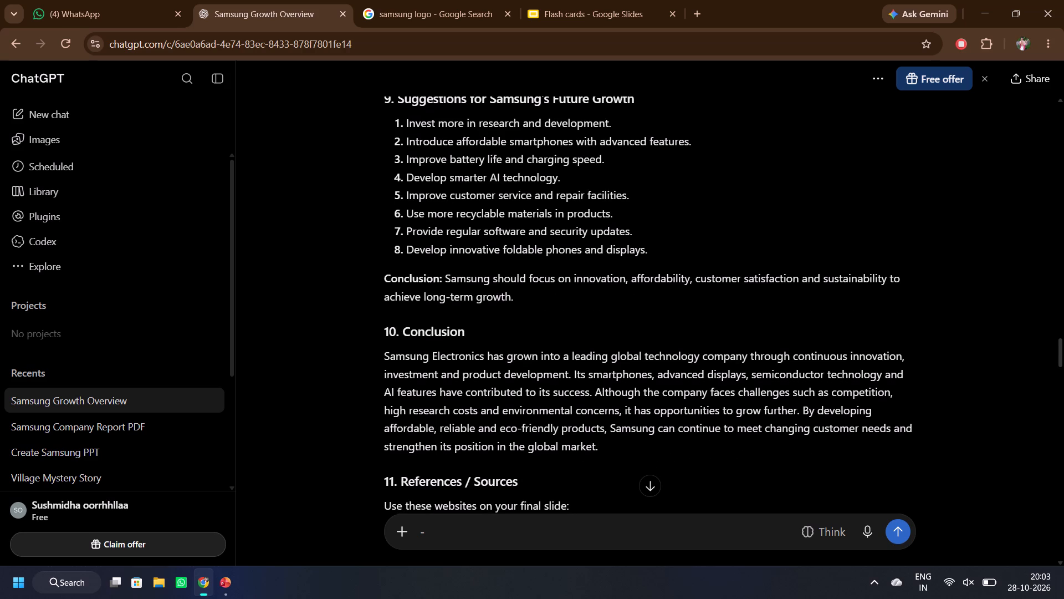
{"action": "left_click", "coordinate": [406, 330]}
{"action": "left_click_drag", "start_coordinate": [406, 330], "coordinate": [502, 360]}
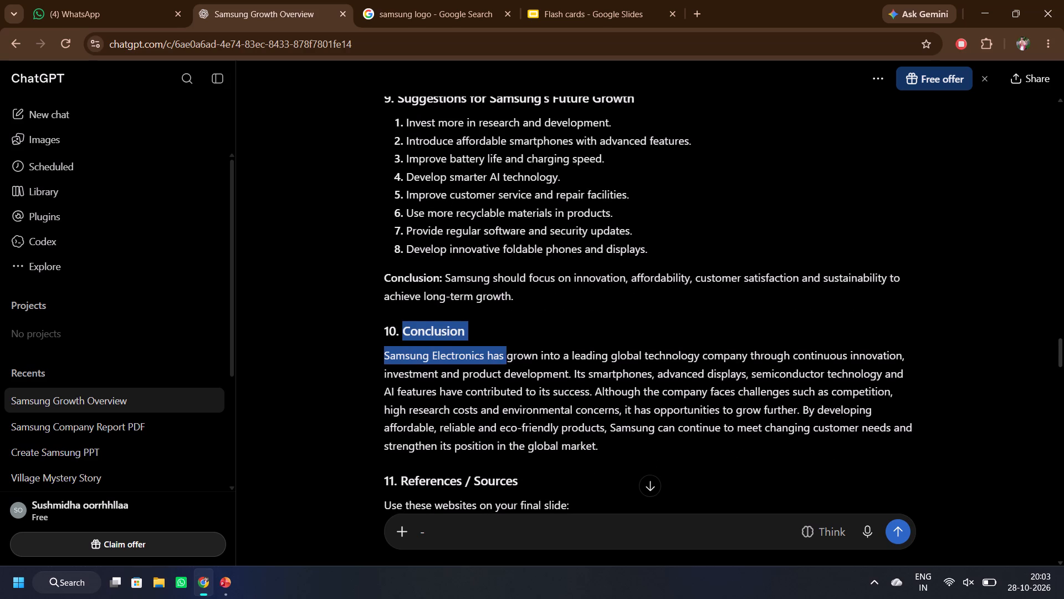
{"action": "left_click_drag", "start_coordinate": [502, 360], "coordinate": [479, 370]}
{"action": "left_click", "coordinate": [479, 370]}
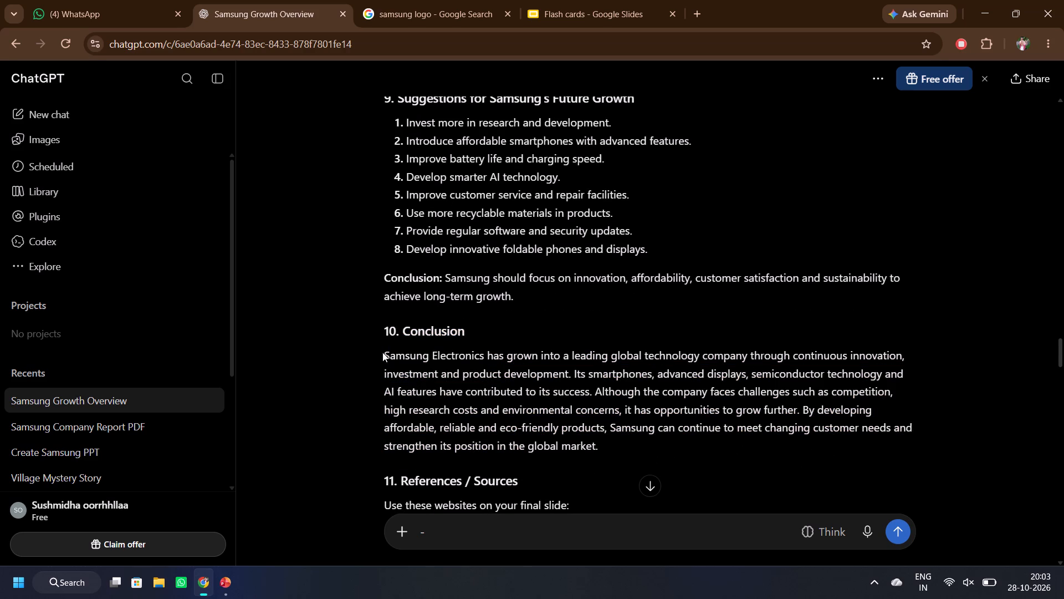
{"action": "left_click", "coordinate": [386, 352]}
{"action": "left_click_drag", "start_coordinate": [386, 352], "coordinate": [594, 449]}
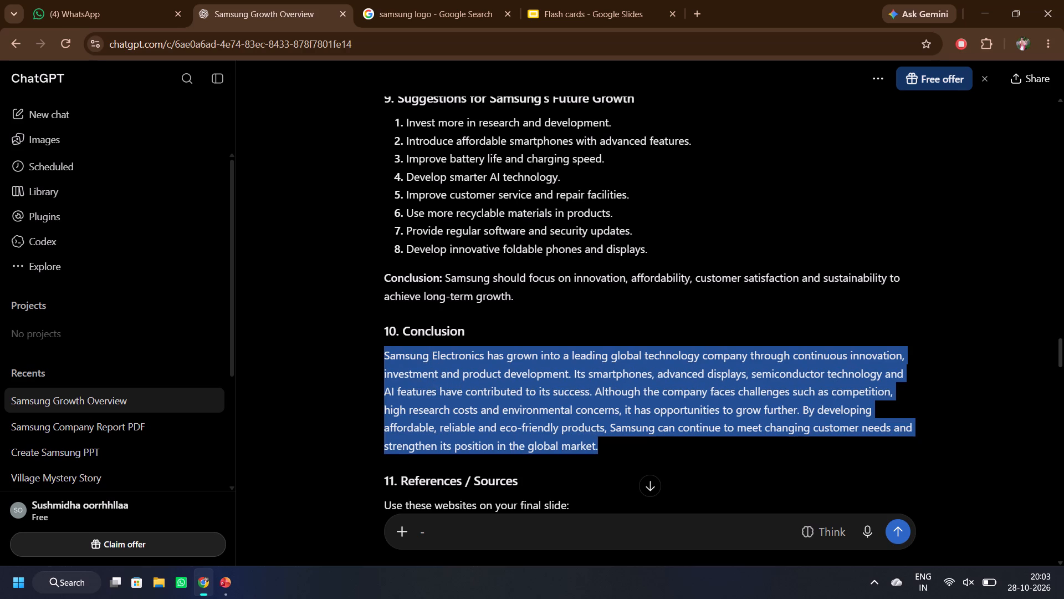
{"action": "key", "text": "ctrl+c"}
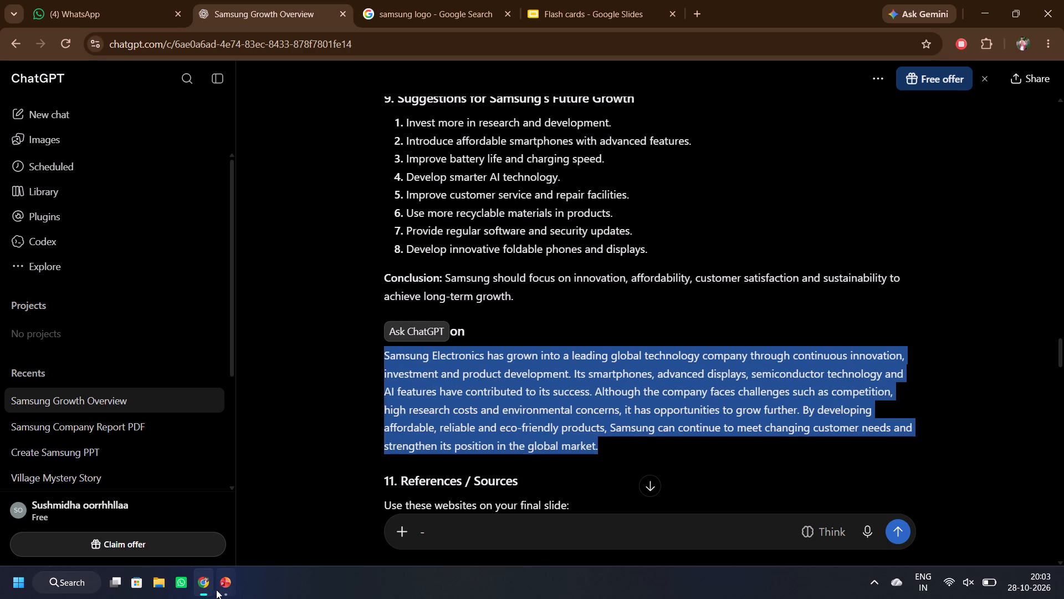
In PowerPoint, format the slide 10 title "conclusion" in the Algerian font at size 66.
{"action": "left_click", "coordinate": [227, 590]}
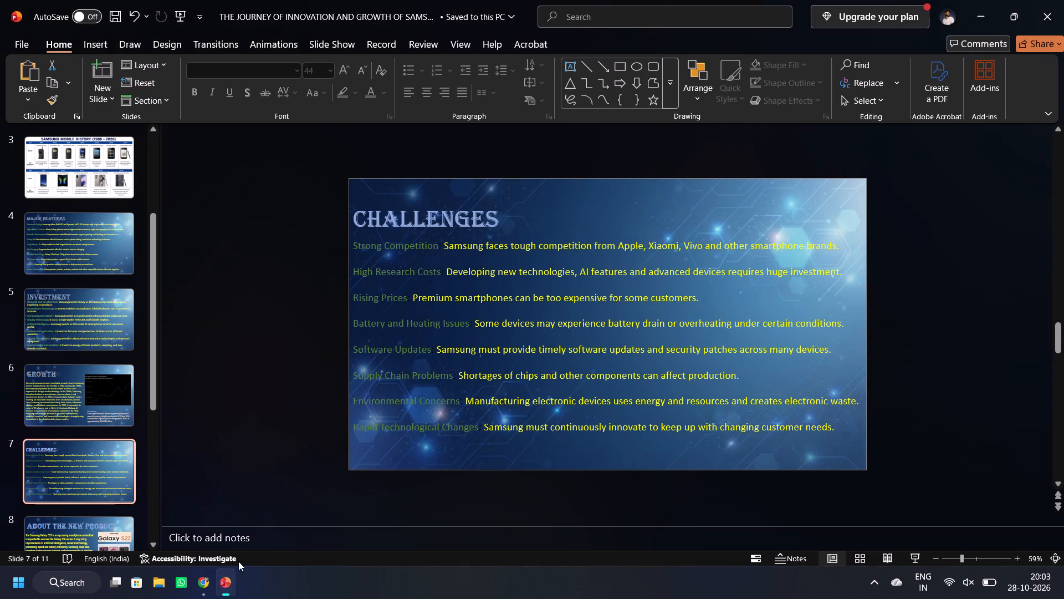
{"action": "scroll", "coordinate": [64, 496], "scroll_direction": "right", "scroll_amount": 4}
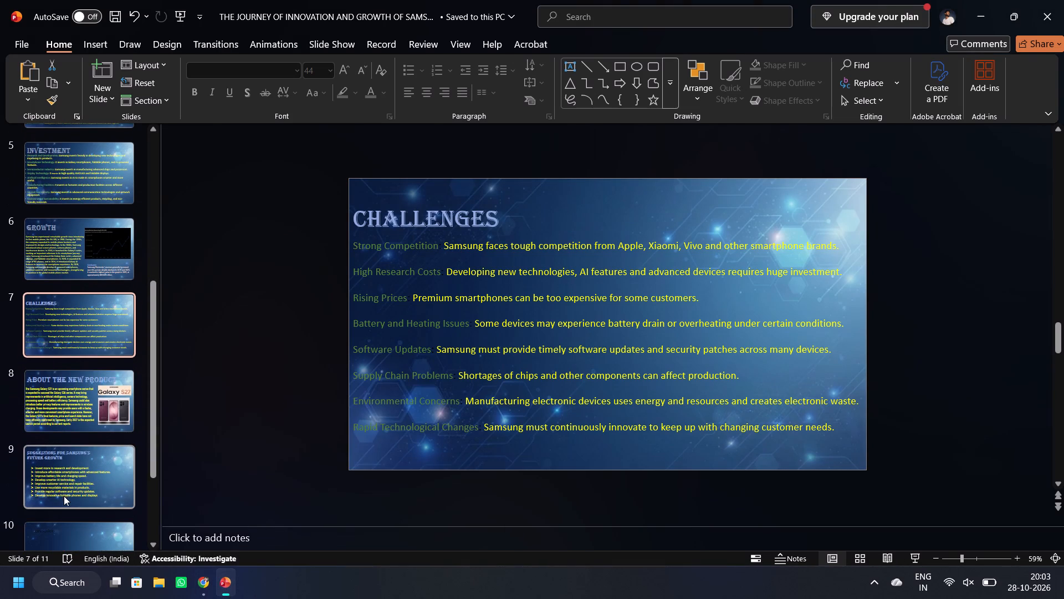
{"action": "scroll", "coordinate": [64, 496], "scroll_direction": "right", "scroll_amount": 2}
{"action": "left_click", "coordinate": [64, 496]}
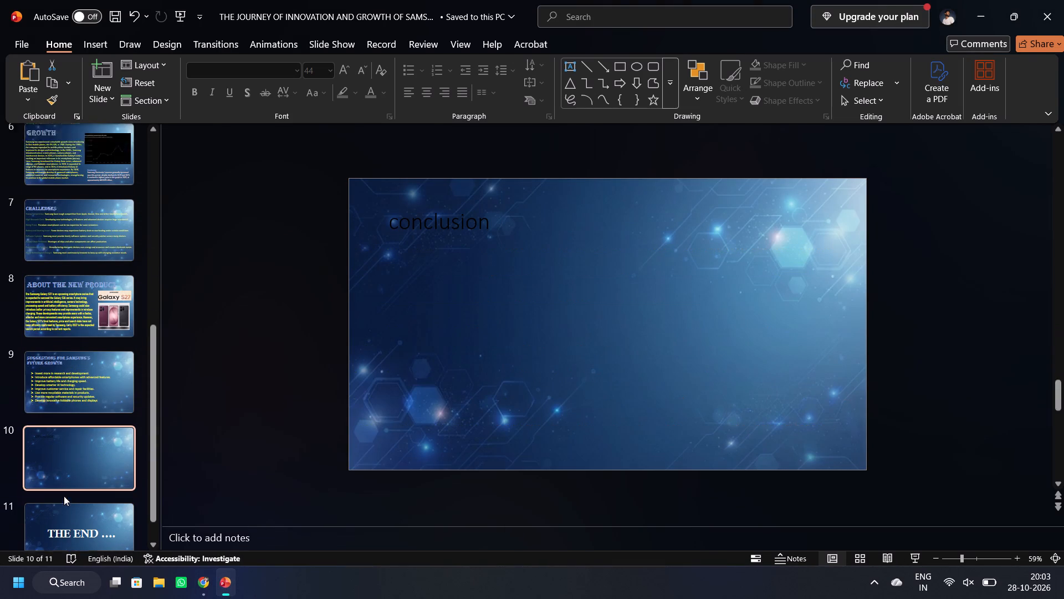
{"action": "double_click", "coordinate": [415, 229]}
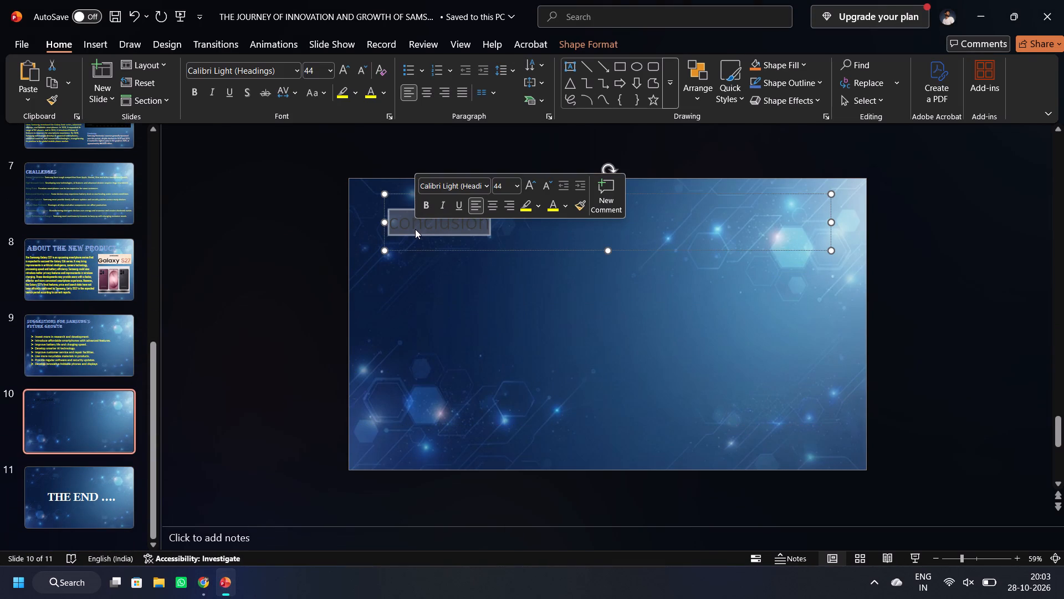
{"action": "left_click", "coordinate": [488, 188]}
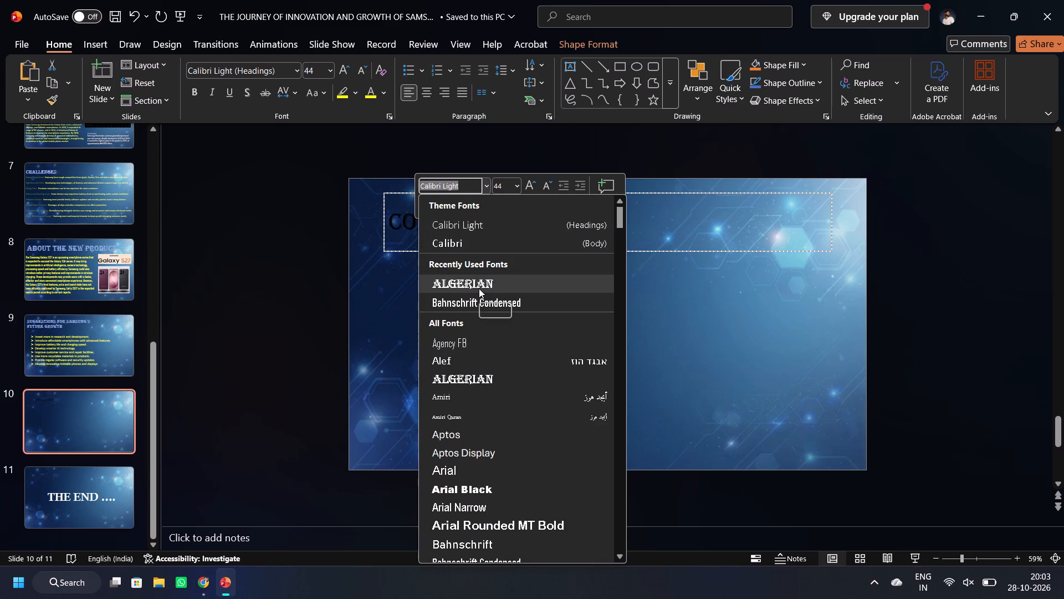
{"action": "left_click", "coordinate": [479, 288]}
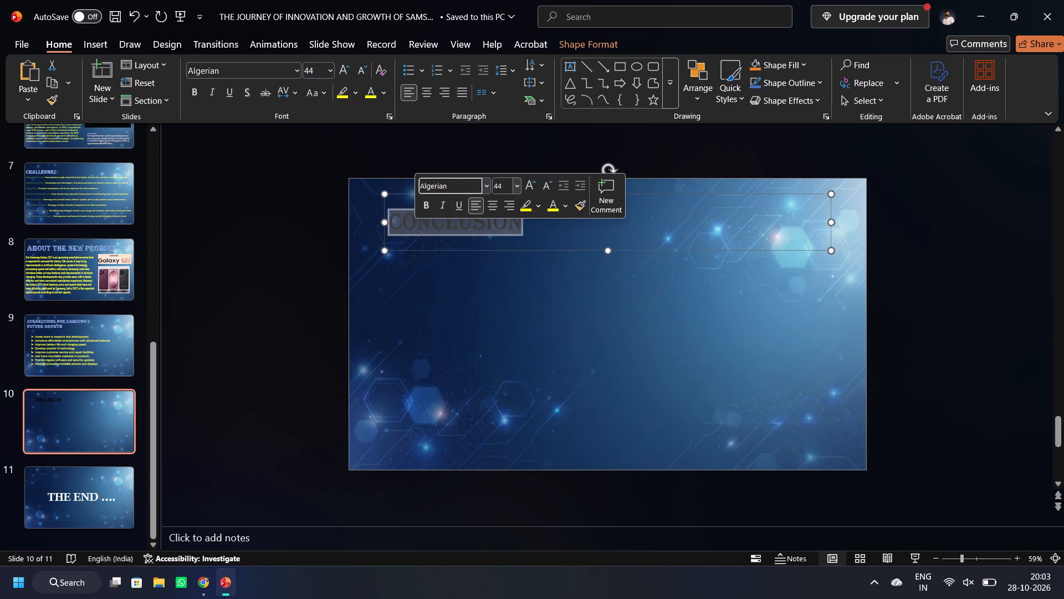
{"action": "left_click", "coordinate": [517, 189]}
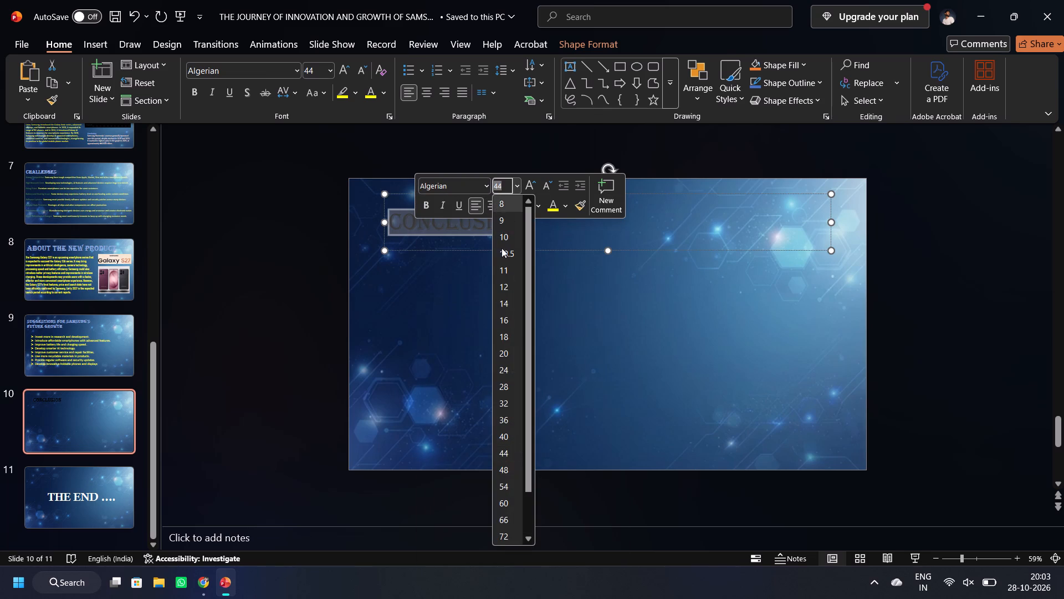
{"action": "left_click", "coordinate": [509, 521]}
{"action": "left_click", "coordinate": [454, 376]}
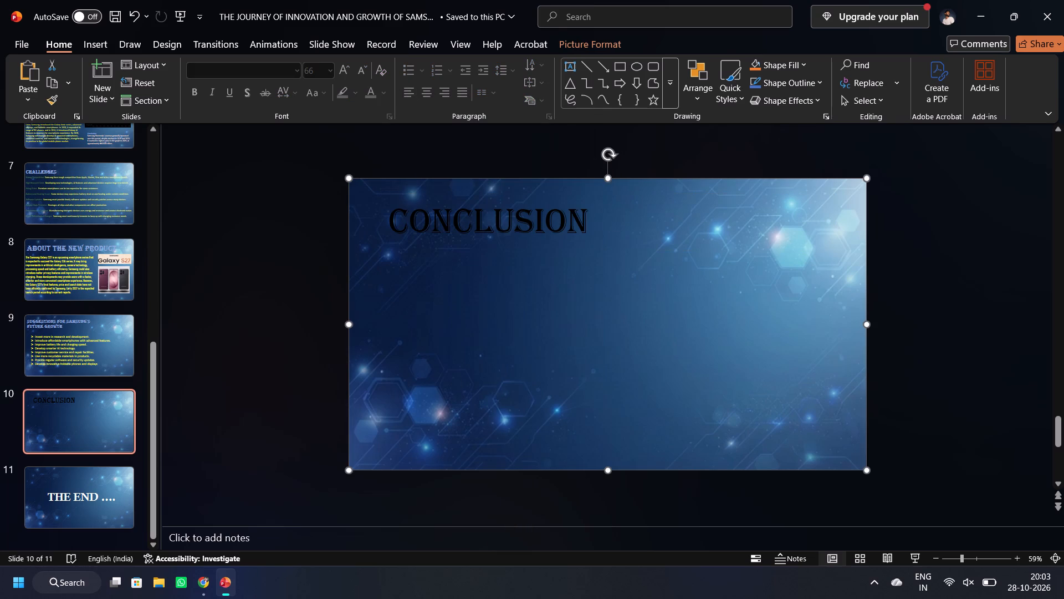
Extend the title box on slide 10 slightly towards the slide's left edge.
{"action": "left_click", "coordinate": [410, 231]}
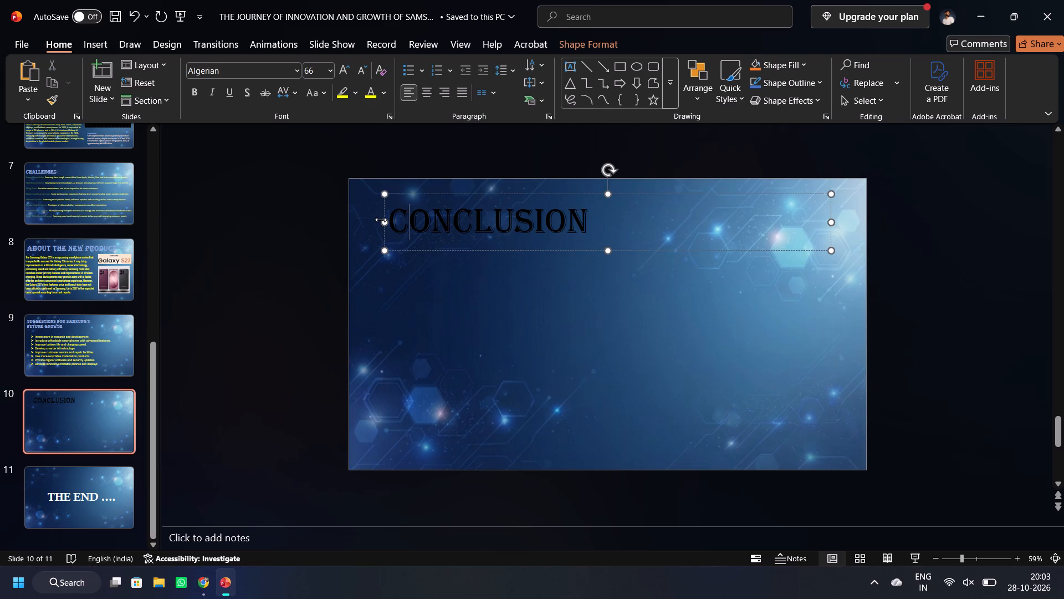
{"action": "left_click_drag", "start_coordinate": [381, 220], "coordinate": [369, 220]}
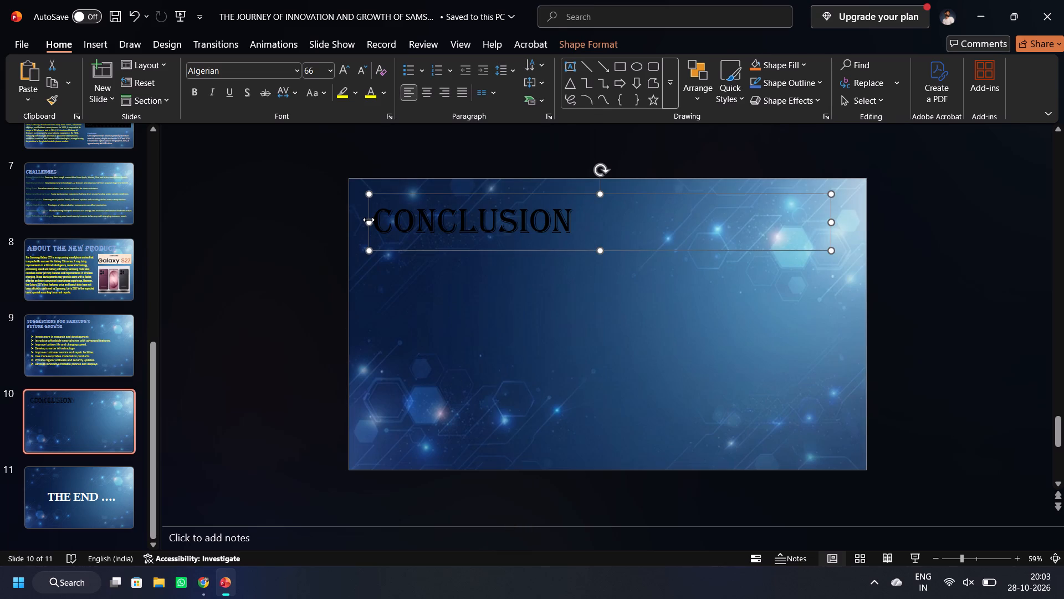
Recolour the slide 10 title text in a light blue theme colour like the other slide headings.
{"action": "triple_click", "coordinate": [401, 222]}
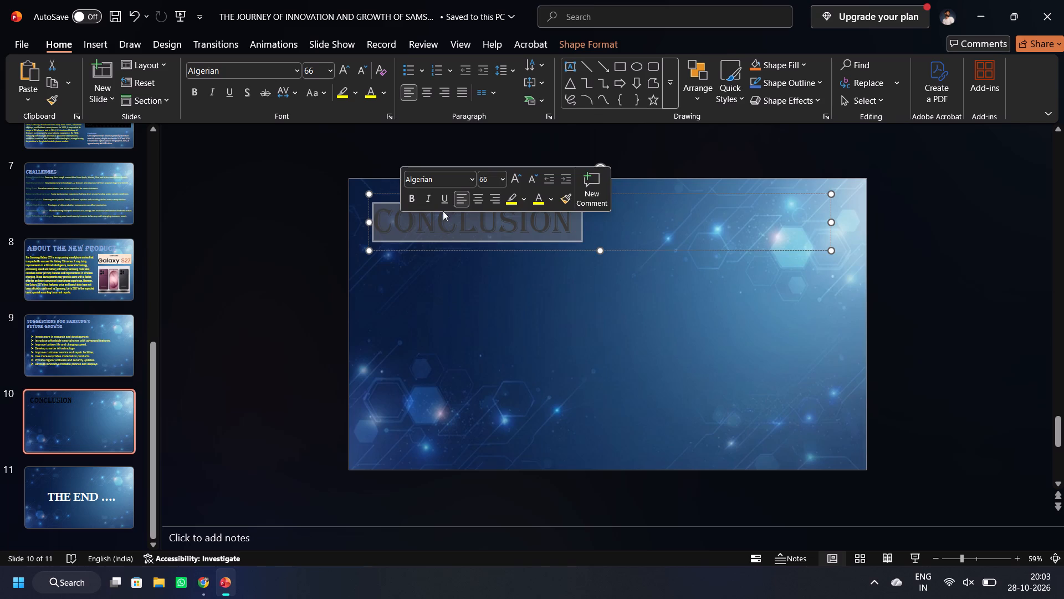
{"action": "left_click", "coordinate": [540, 199]}
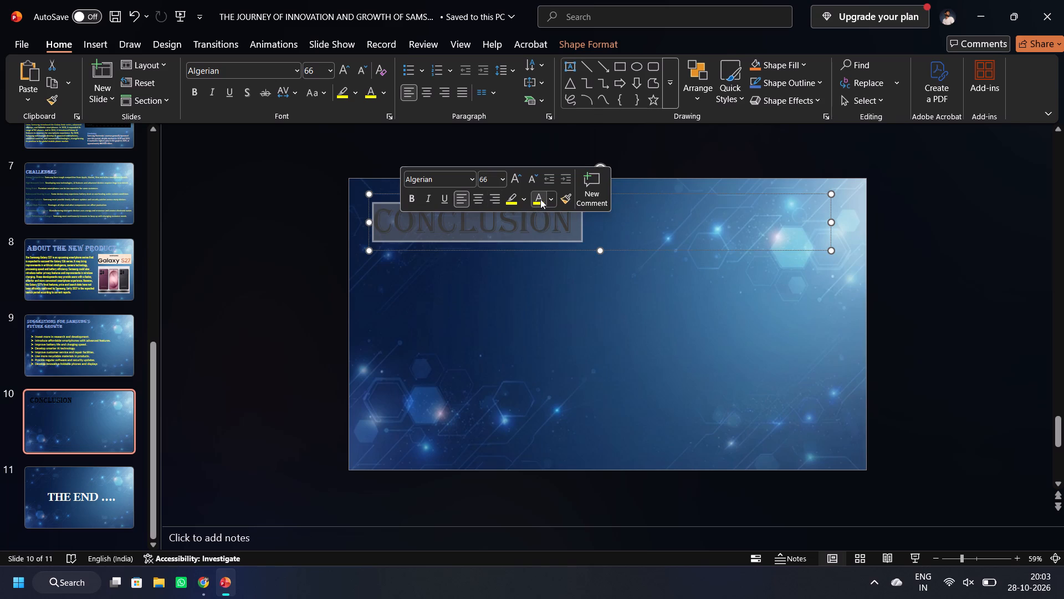
{"action": "left_click", "coordinate": [549, 197]}
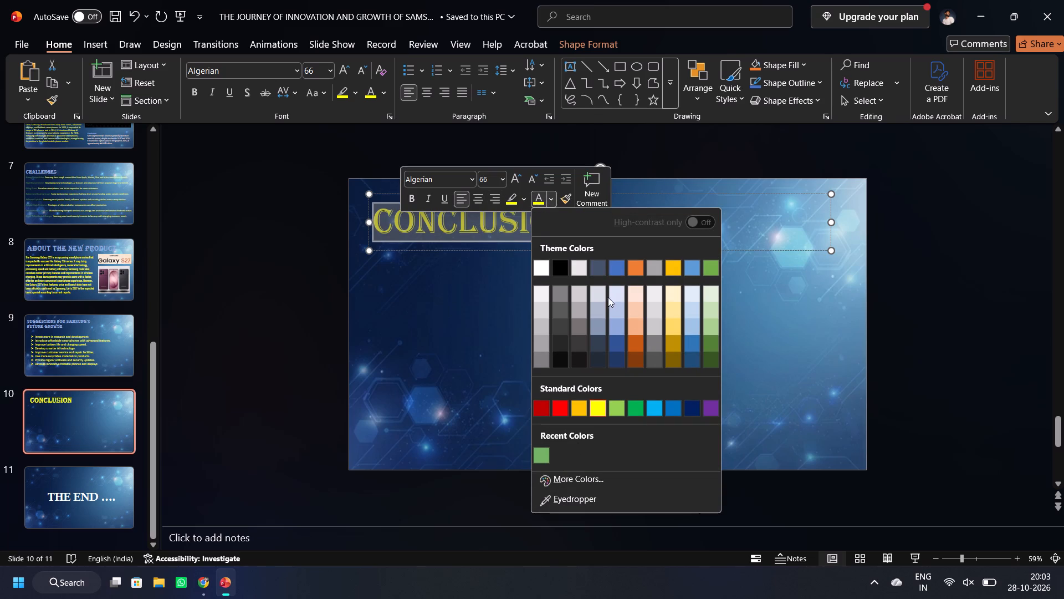
{"action": "left_click", "coordinate": [611, 334]}
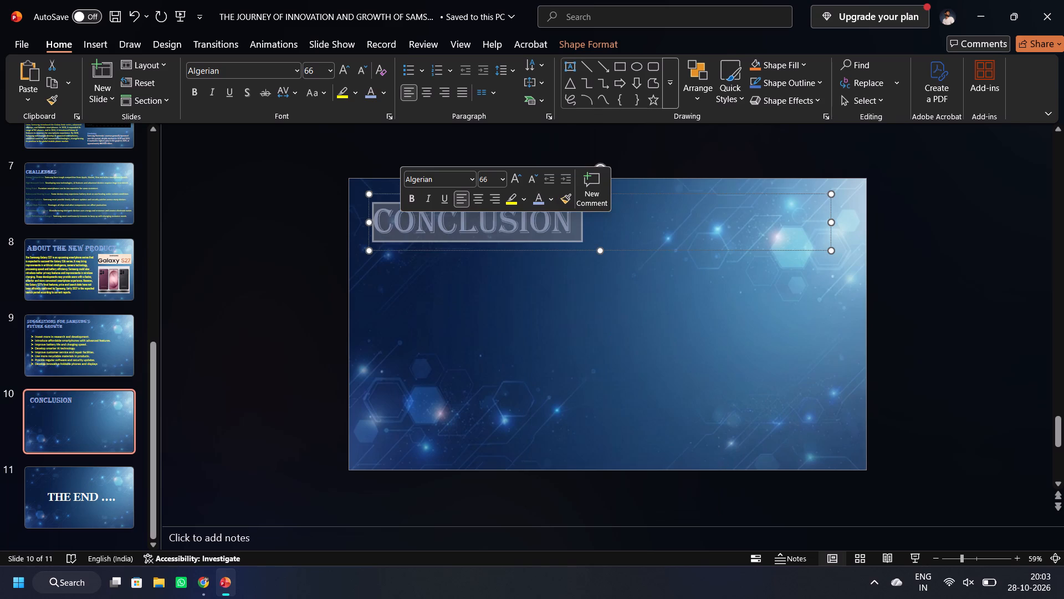
{"action": "left_click", "coordinate": [488, 290]}
{"action": "double_click", "coordinate": [392, 264]}
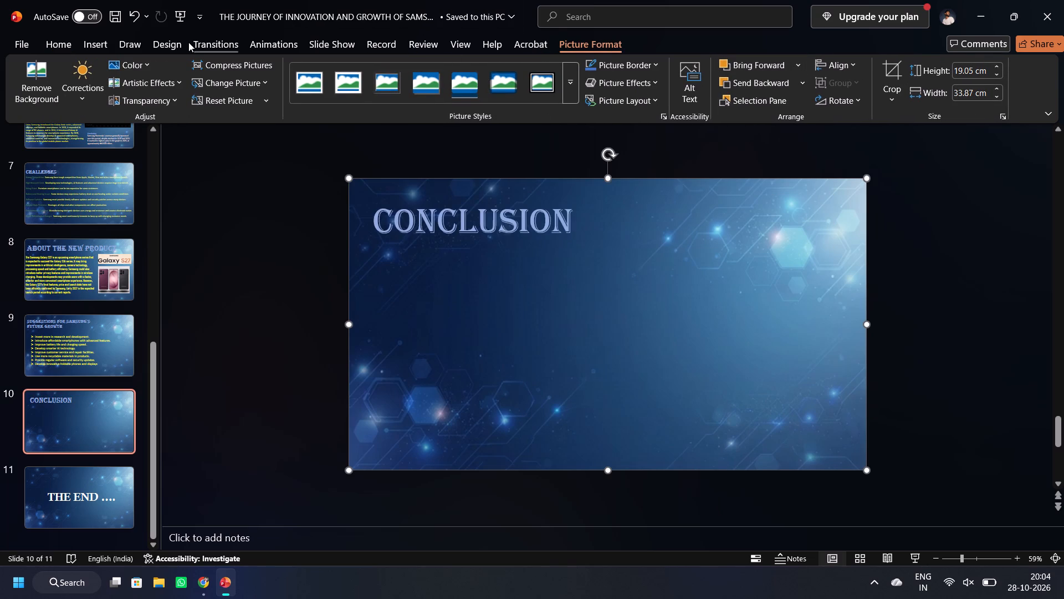
Insert a wide text box below the title on slide 10 and paste the copied conclusion paragraph into it.
{"action": "left_click", "coordinate": [98, 38]}
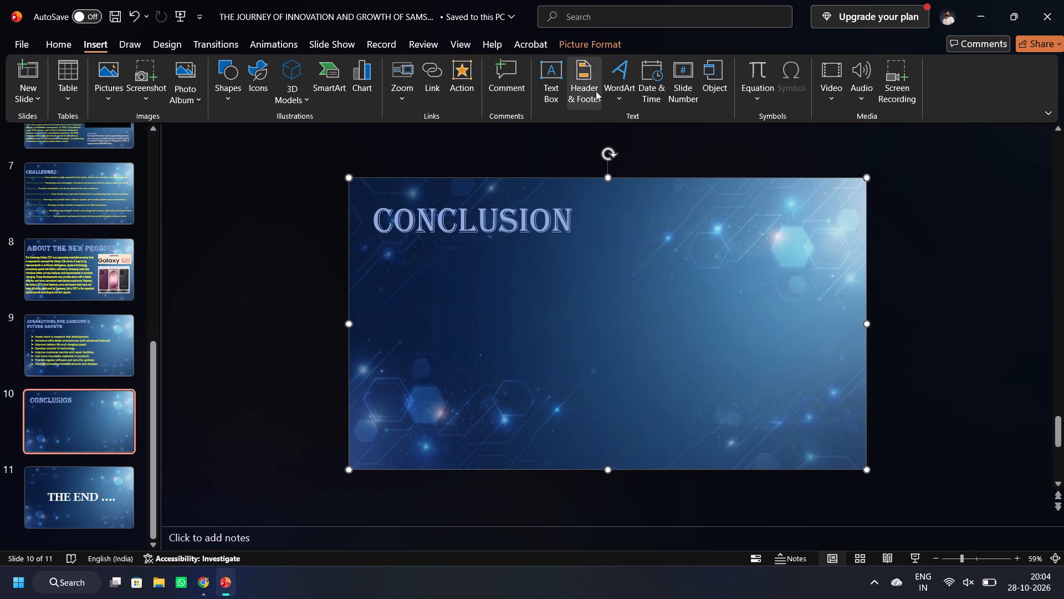
{"action": "left_click", "coordinate": [539, 79]}
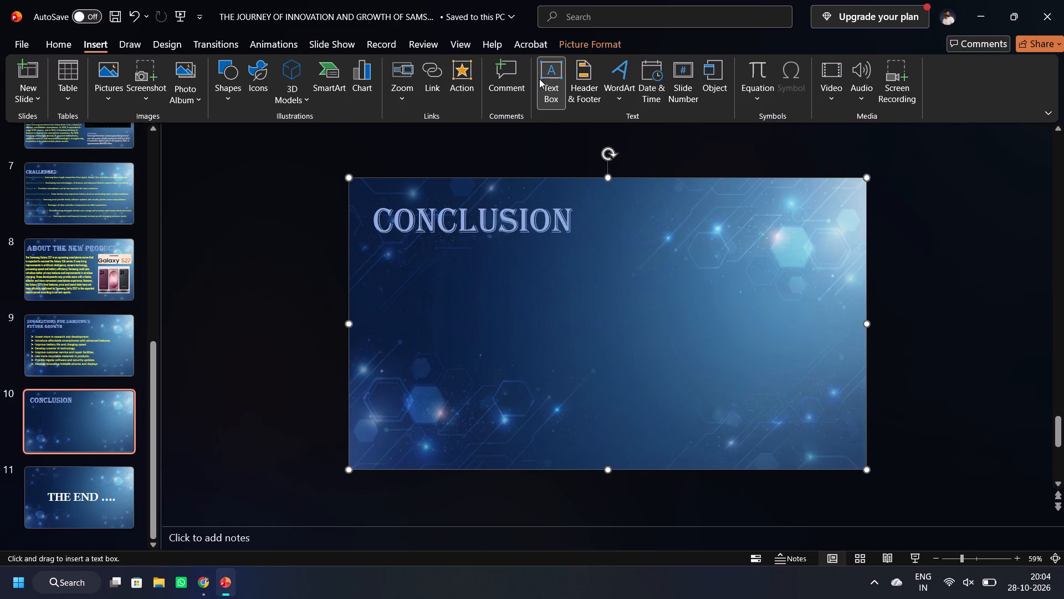
{"action": "left_click_drag", "start_coordinate": [368, 253], "coordinate": [380, 258]}
{"action": "left_click_drag", "start_coordinate": [380, 258], "coordinate": [651, 436]}
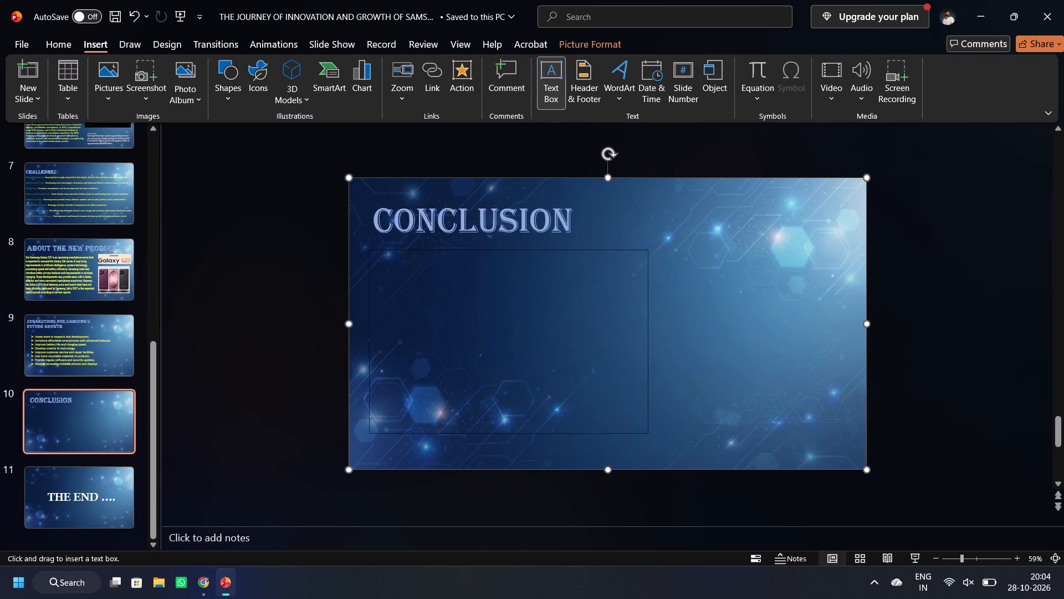
{"action": "left_click_drag", "start_coordinate": [651, 436], "coordinate": [827, 449]}
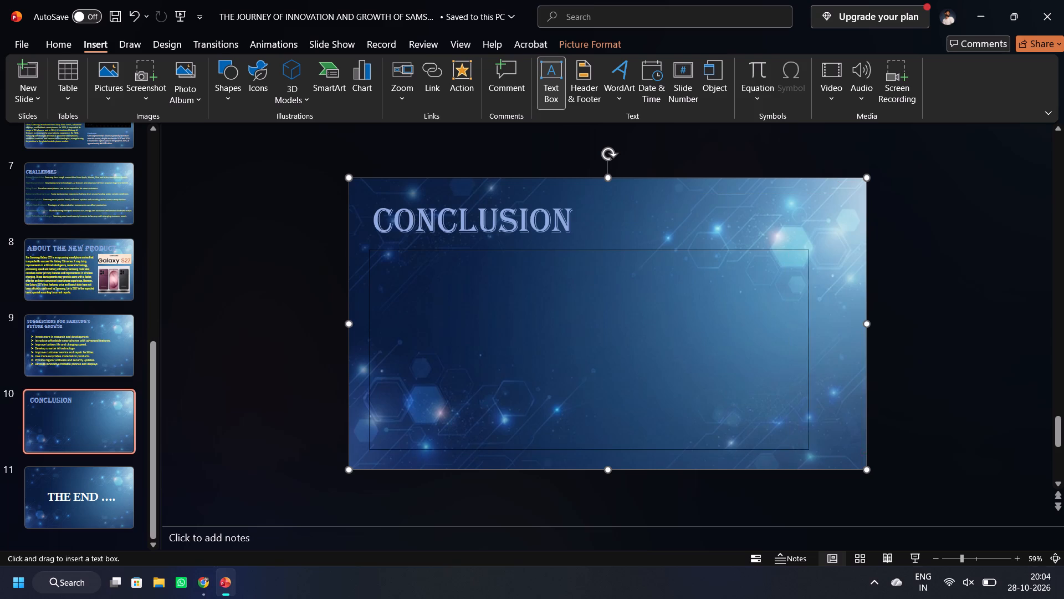
{"action": "left_click_drag", "start_coordinate": [827, 449], "coordinate": [818, 450]}
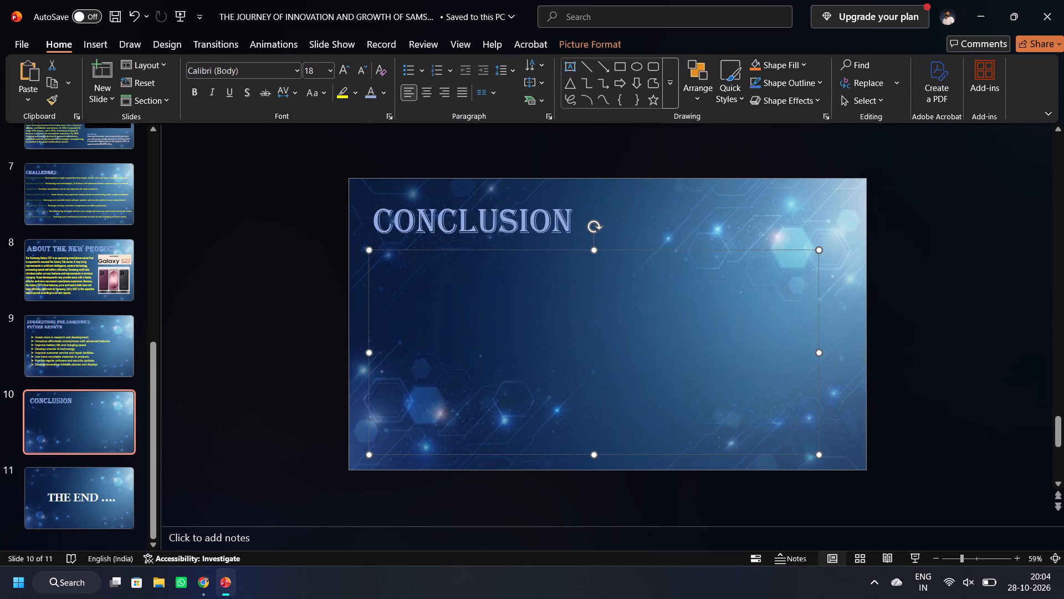
{"action": "key", "text": "ctrl+v"}
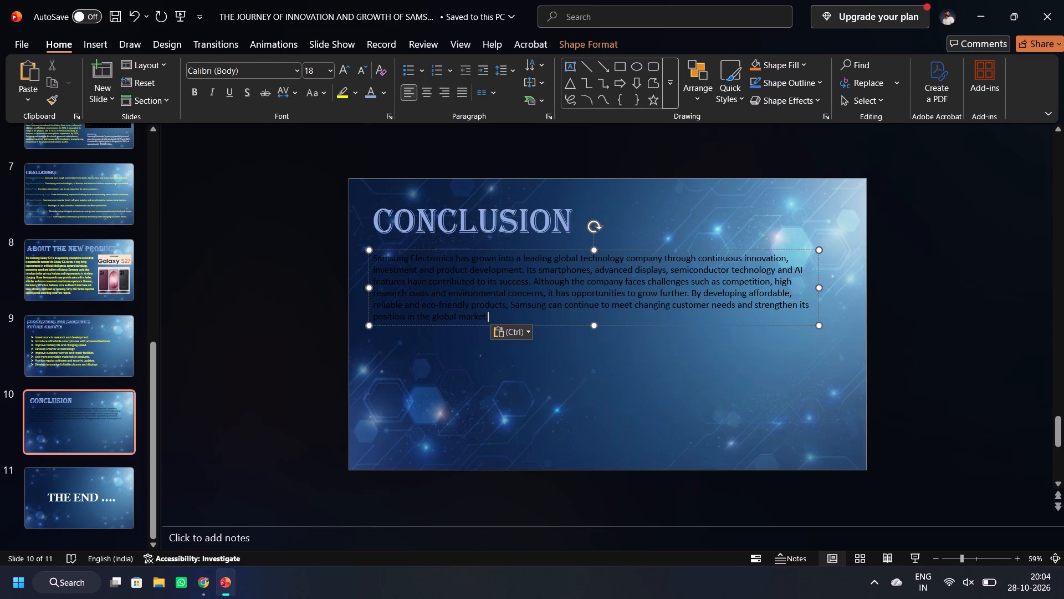
Format the whole conclusion paragraph on slide 10 in Bahnschrift Condensed, size 32, in standard yellow.
{"action": "left_click", "coordinate": [374, 259]}
{"action": "left_click_drag", "start_coordinate": [374, 259], "coordinate": [500, 319]}
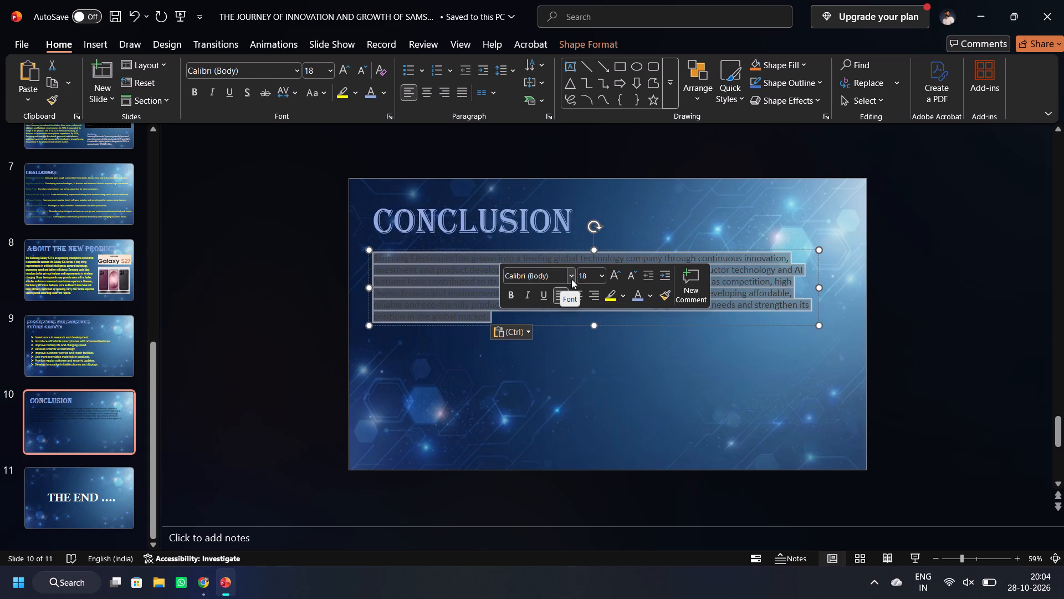
{"action": "left_click", "coordinate": [570, 280]}
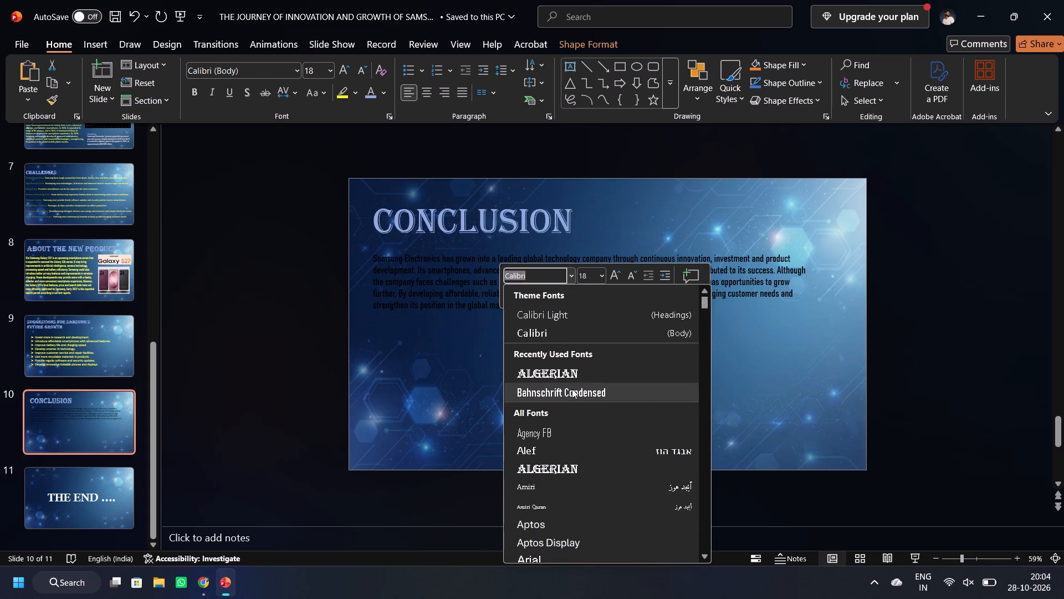
{"action": "left_click", "coordinate": [572, 389]}
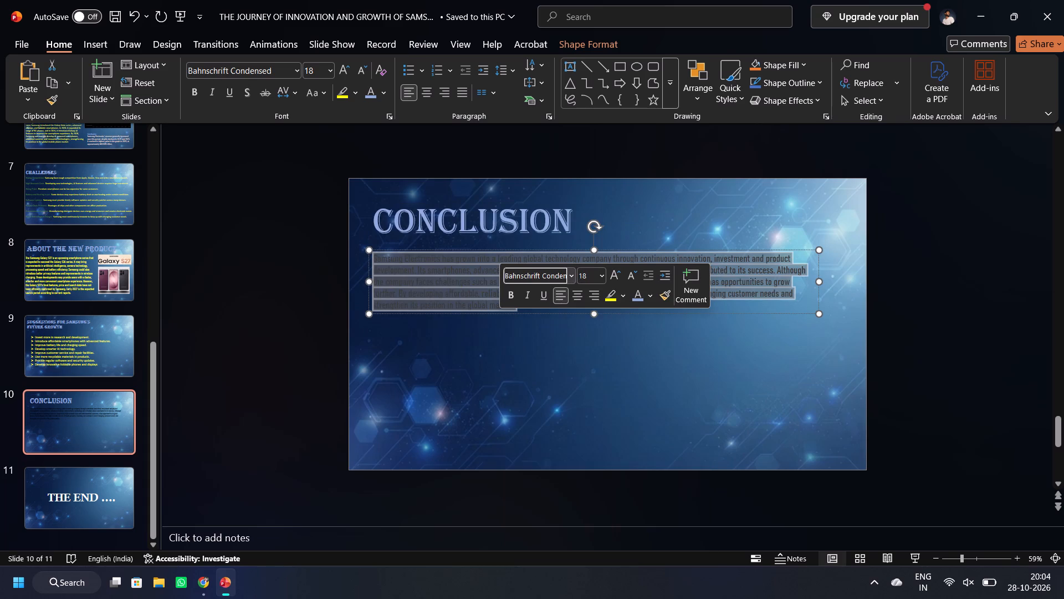
{"action": "left_click", "coordinate": [600, 271]}
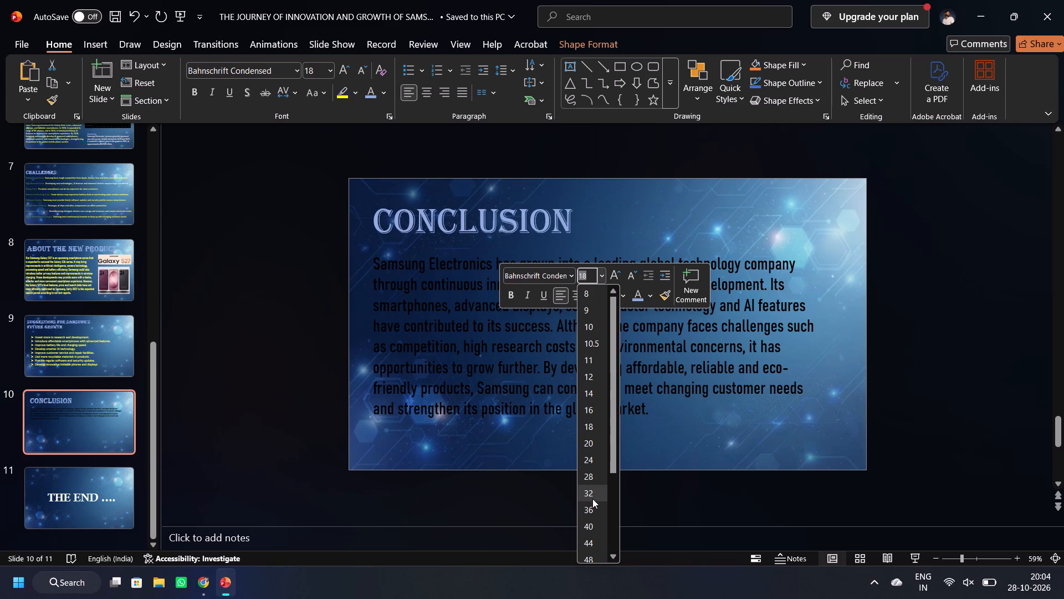
{"action": "left_click", "coordinate": [592, 499]}
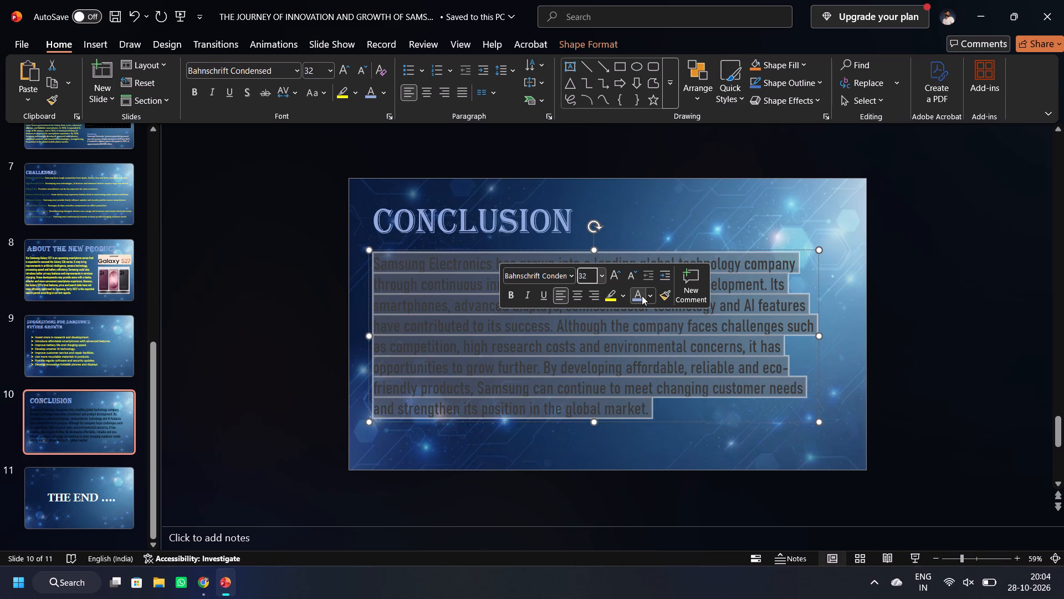
{"action": "left_click", "coordinate": [648, 296]}
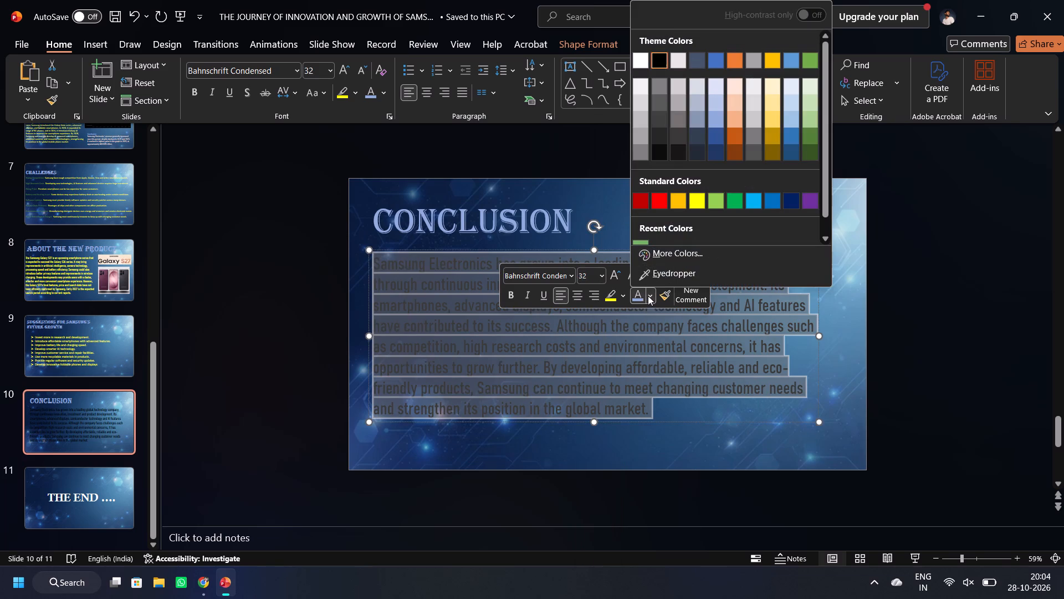
{"action": "left_click", "coordinate": [694, 200]}
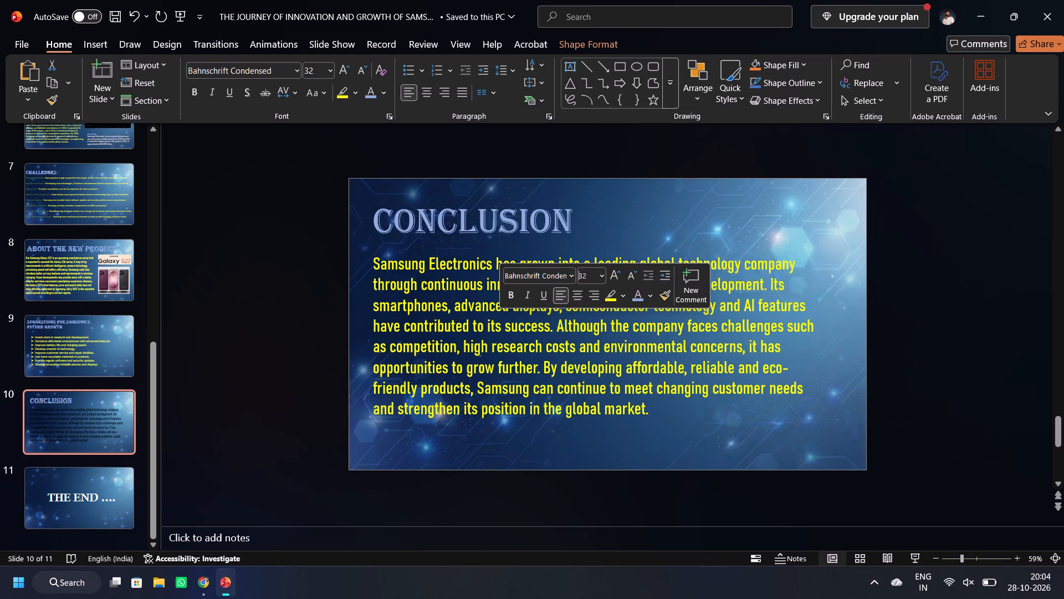
Set all the bullet text on slide 9, Suggestions for Samsung's Future Growth, to size 32 in Bahnschrift Condensed.
{"action": "left_click", "coordinate": [73, 339]}
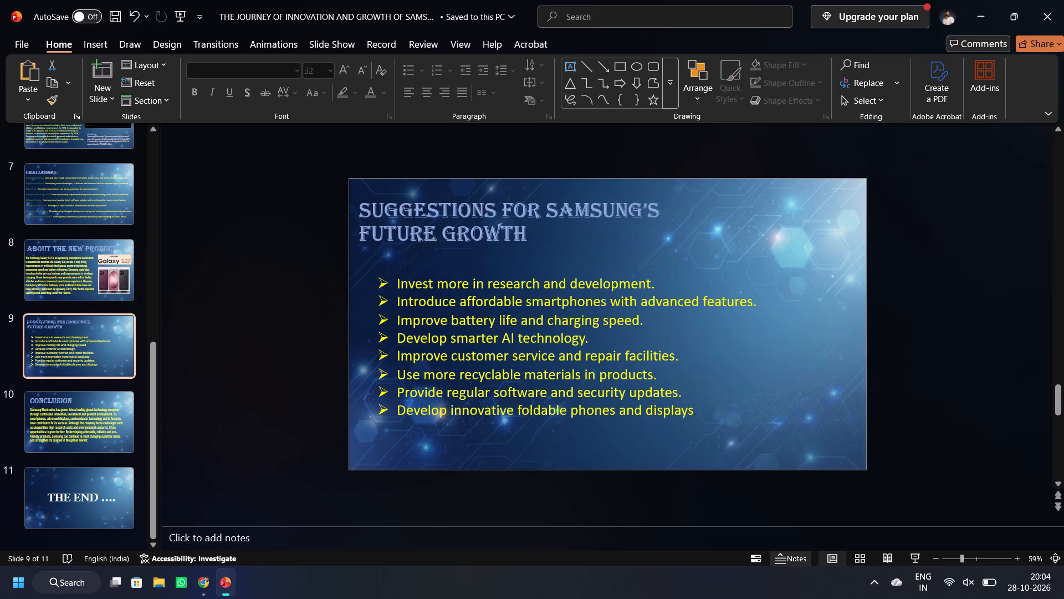
{"action": "double_click", "coordinate": [402, 280]}
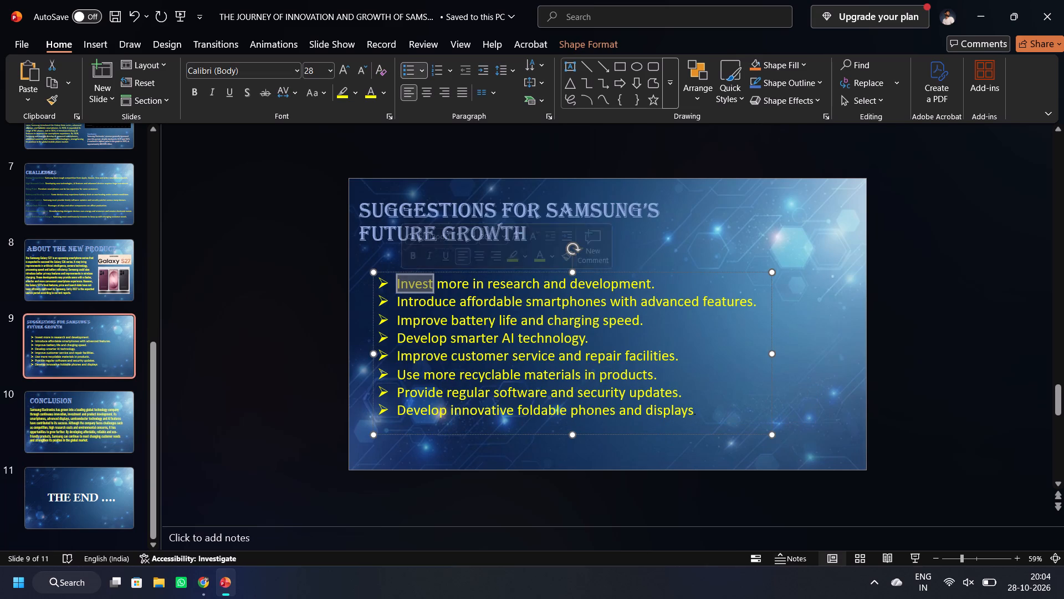
{"action": "left_click_drag", "start_coordinate": [693, 416], "coordinate": [489, 321]}
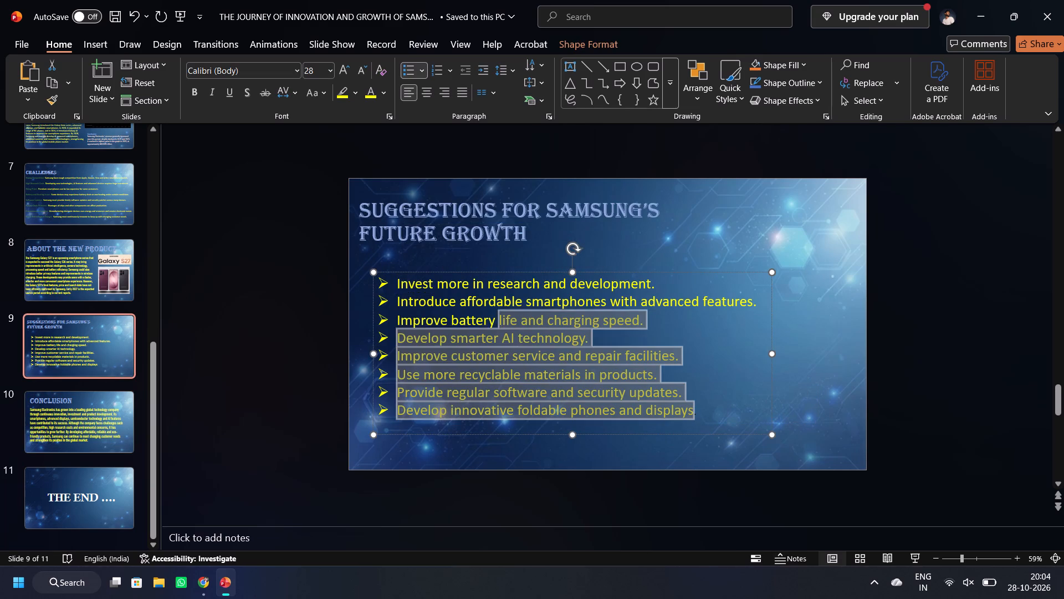
{"action": "left_click_drag", "start_coordinate": [489, 321], "coordinate": [386, 267]}
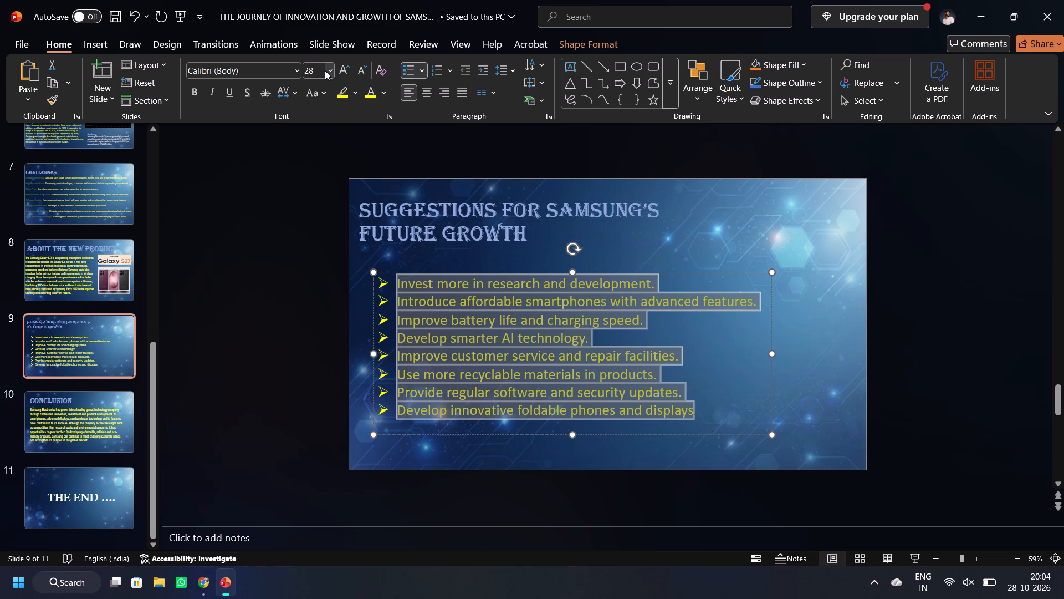
{"action": "left_click", "coordinate": [325, 70]}
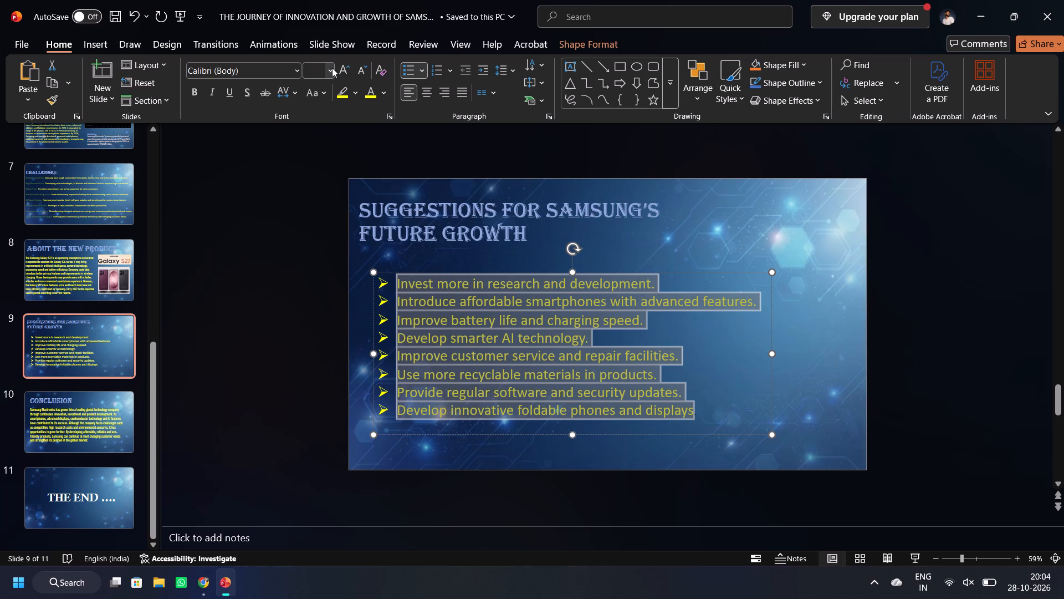
{"action": "left_click", "coordinate": [332, 68]}
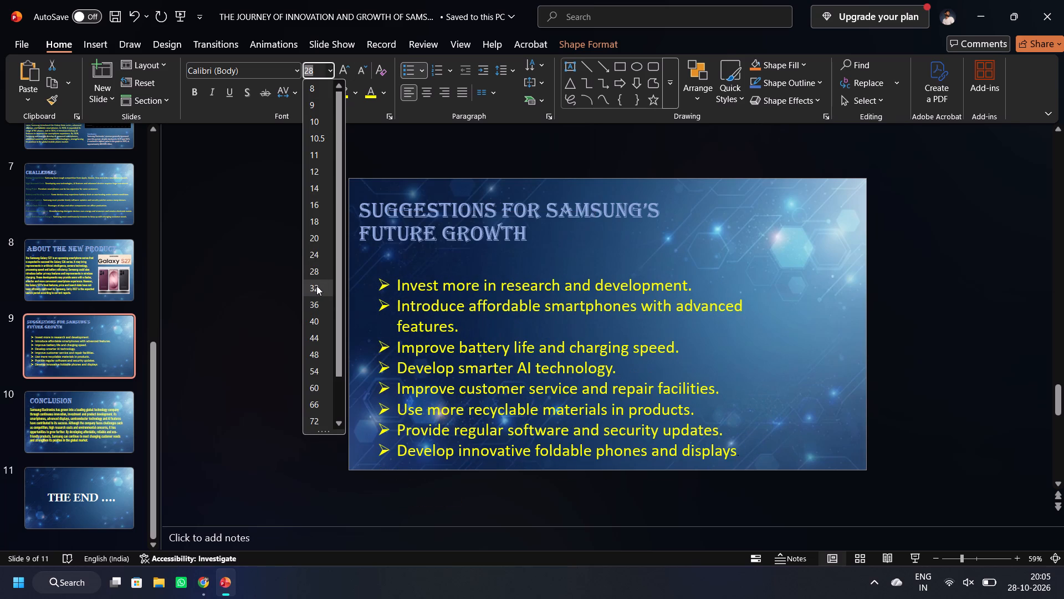
{"action": "left_click", "coordinate": [316, 286]}
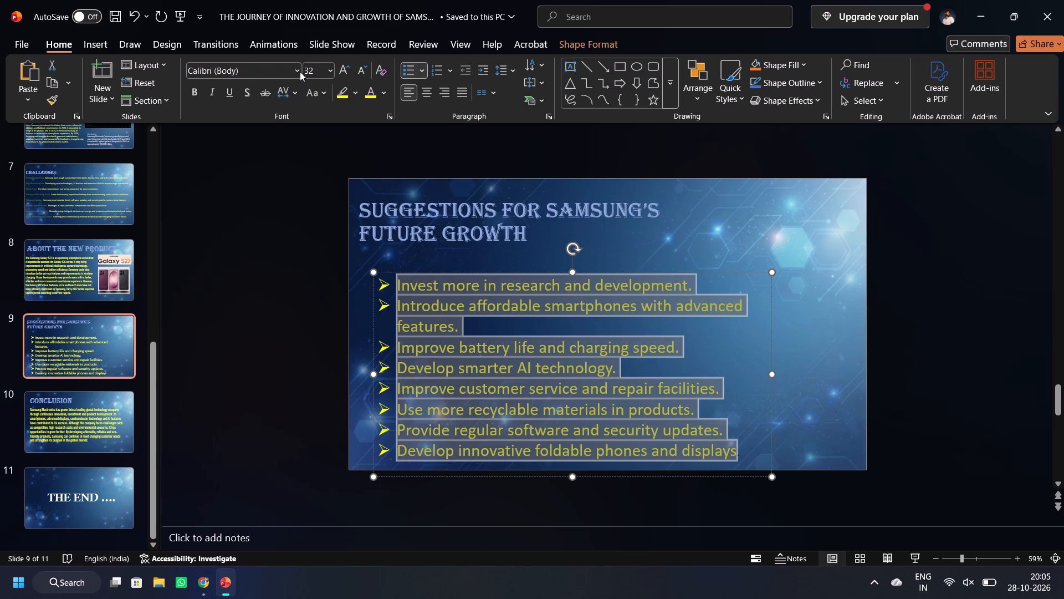
{"action": "left_click", "coordinate": [299, 69]}
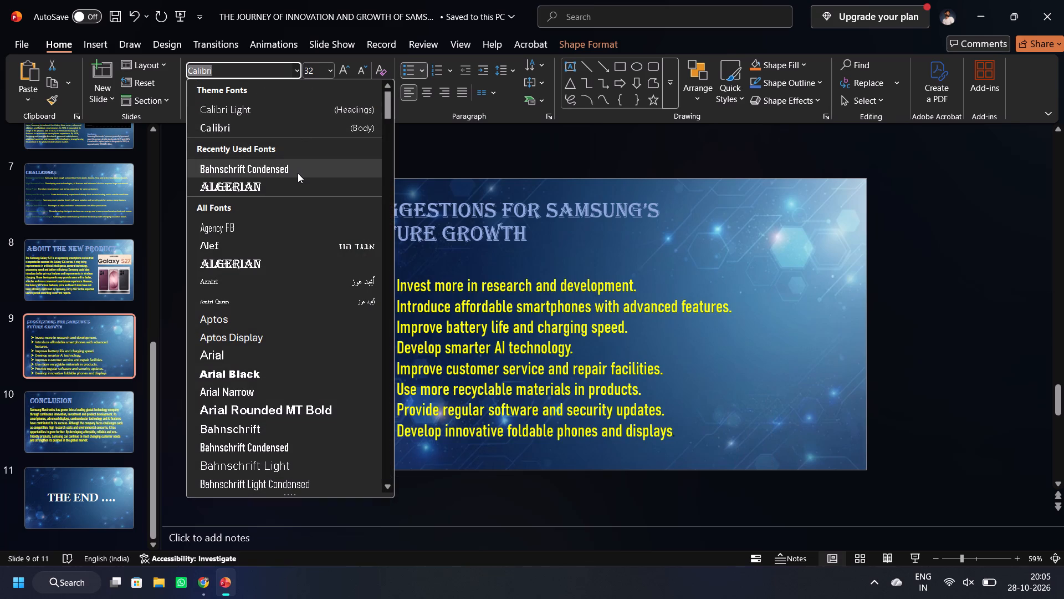
{"action": "left_click", "coordinate": [298, 173]}
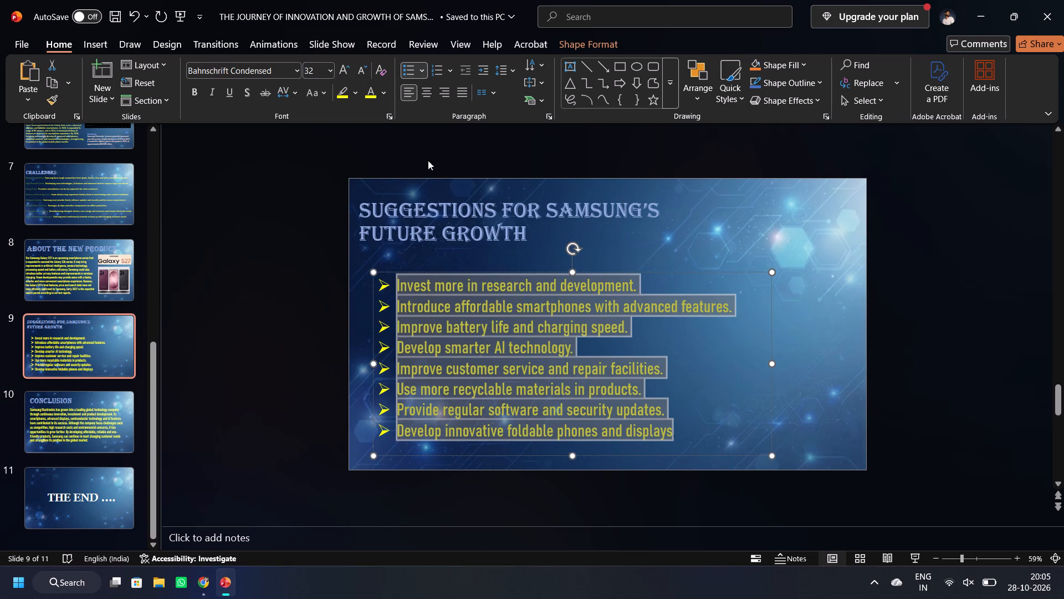
Move the body text box on slide 7, Challenges, slightly down from the title.
{"action": "left_click", "coordinate": [103, 285]}
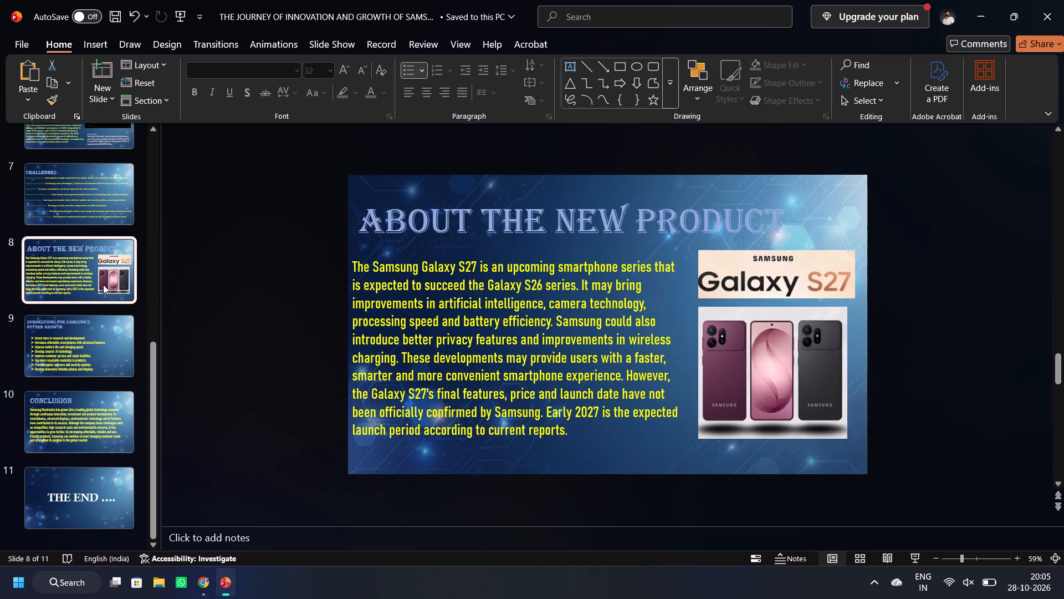
{"action": "left_click", "coordinate": [50, 211]}
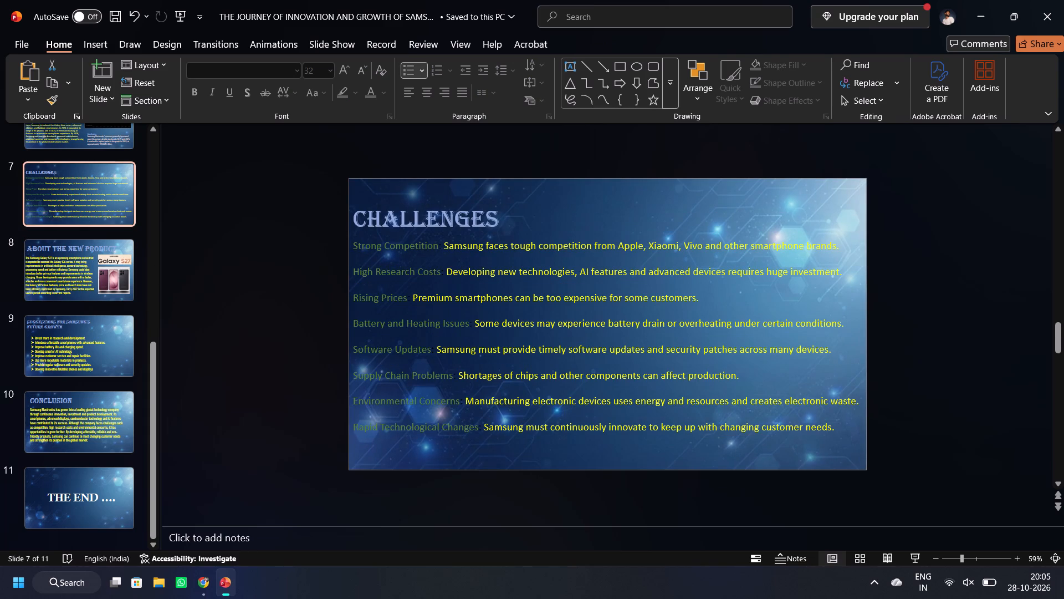
{"action": "left_click_drag", "start_coordinate": [351, 244], "coordinate": [357, 251]}
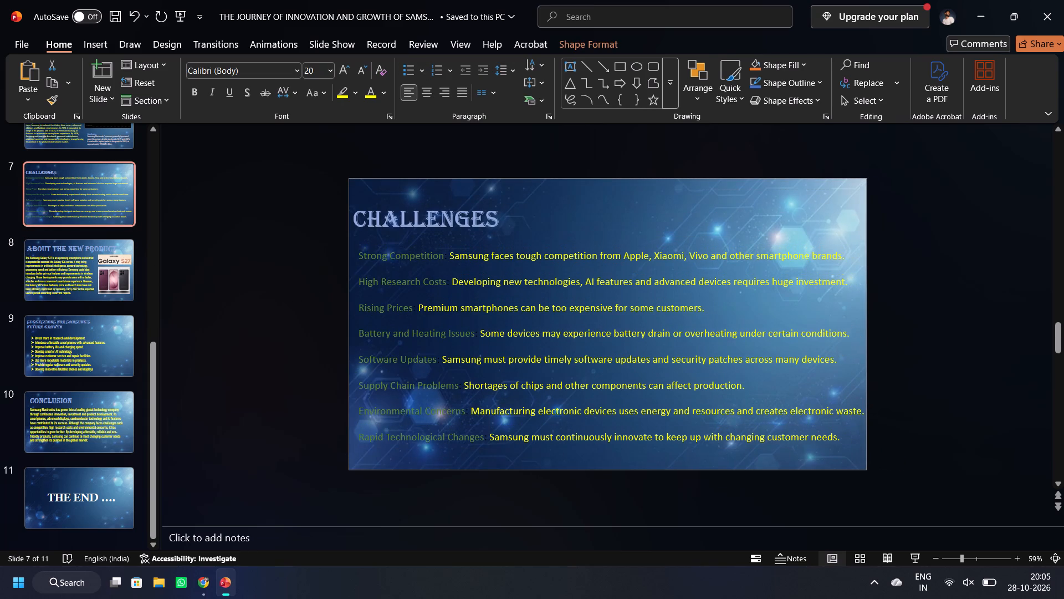
{"action": "left_click_drag", "start_coordinate": [357, 251], "coordinate": [354, 250]}
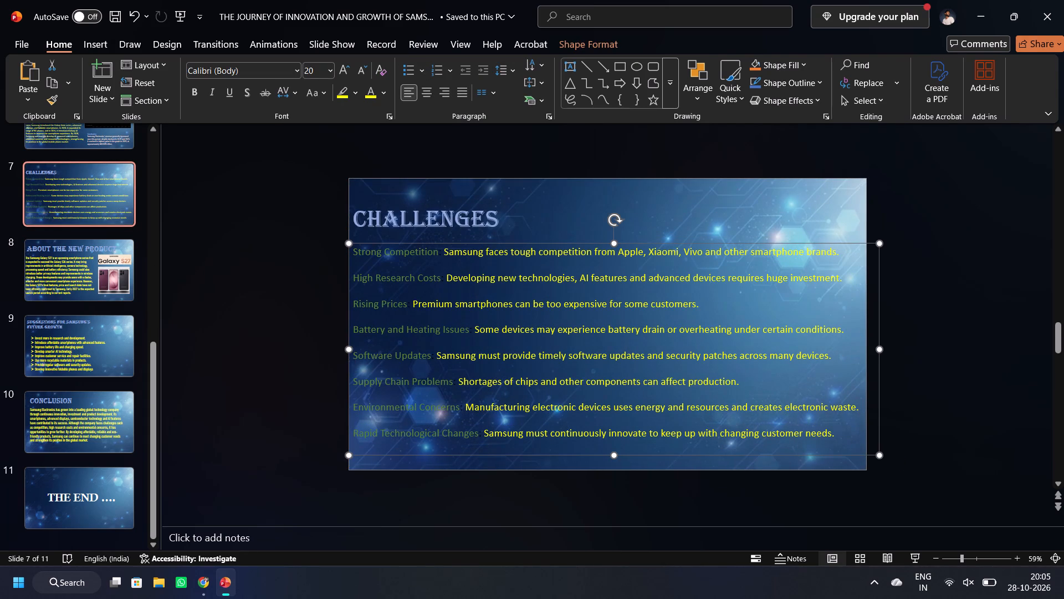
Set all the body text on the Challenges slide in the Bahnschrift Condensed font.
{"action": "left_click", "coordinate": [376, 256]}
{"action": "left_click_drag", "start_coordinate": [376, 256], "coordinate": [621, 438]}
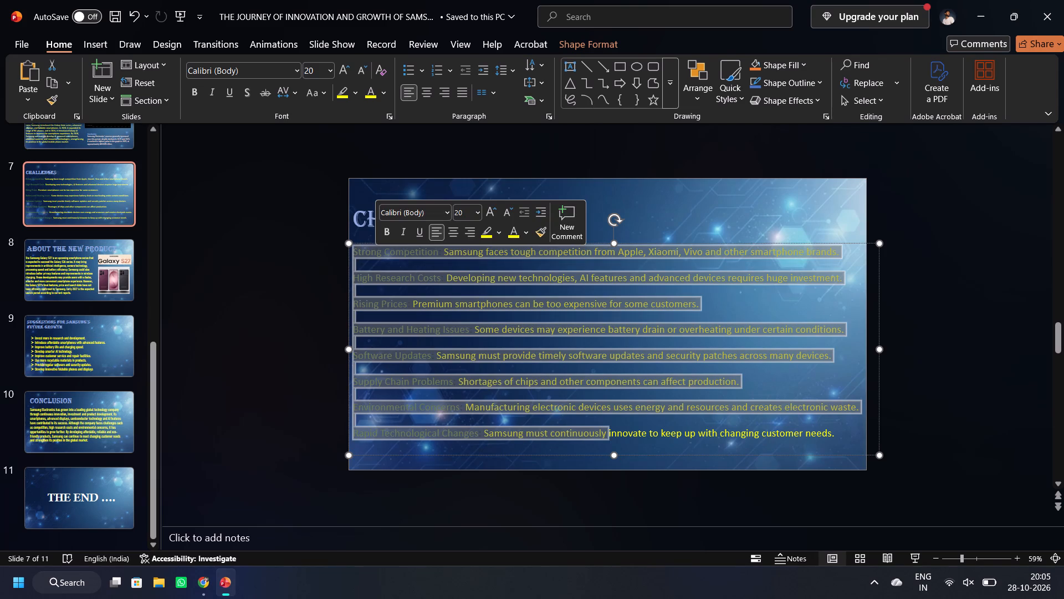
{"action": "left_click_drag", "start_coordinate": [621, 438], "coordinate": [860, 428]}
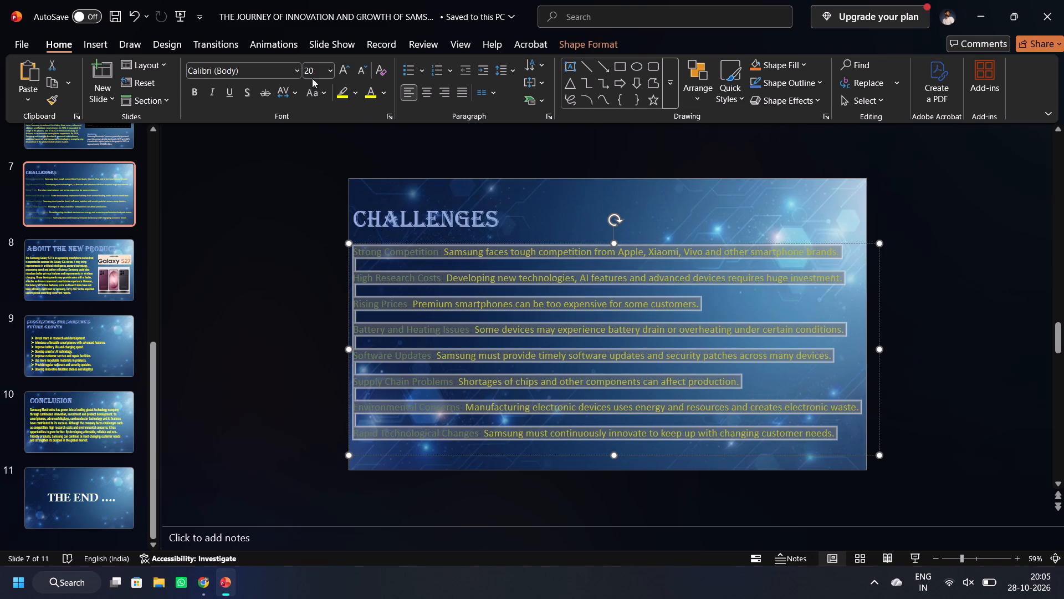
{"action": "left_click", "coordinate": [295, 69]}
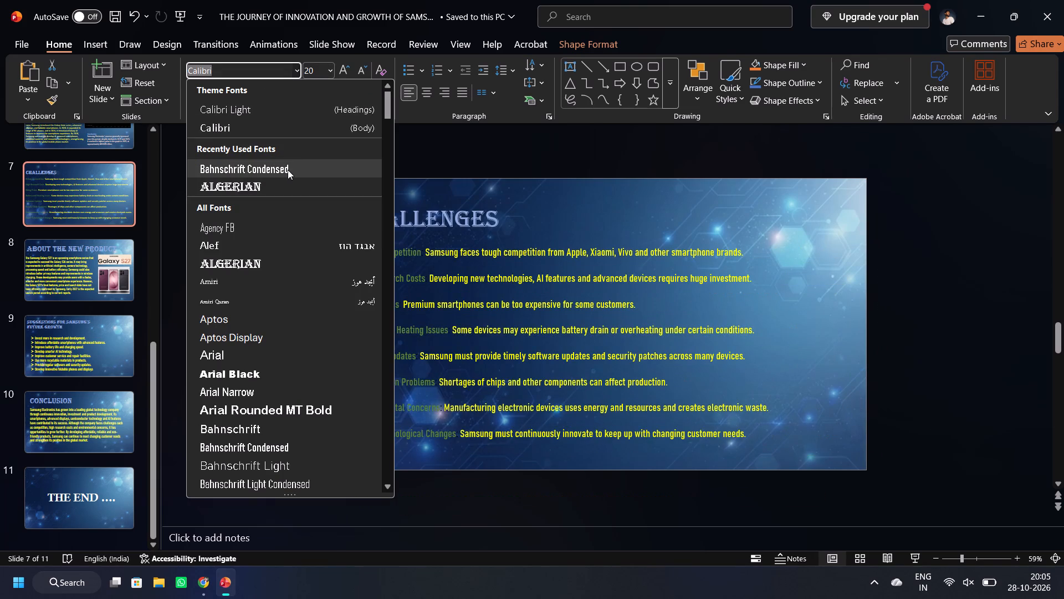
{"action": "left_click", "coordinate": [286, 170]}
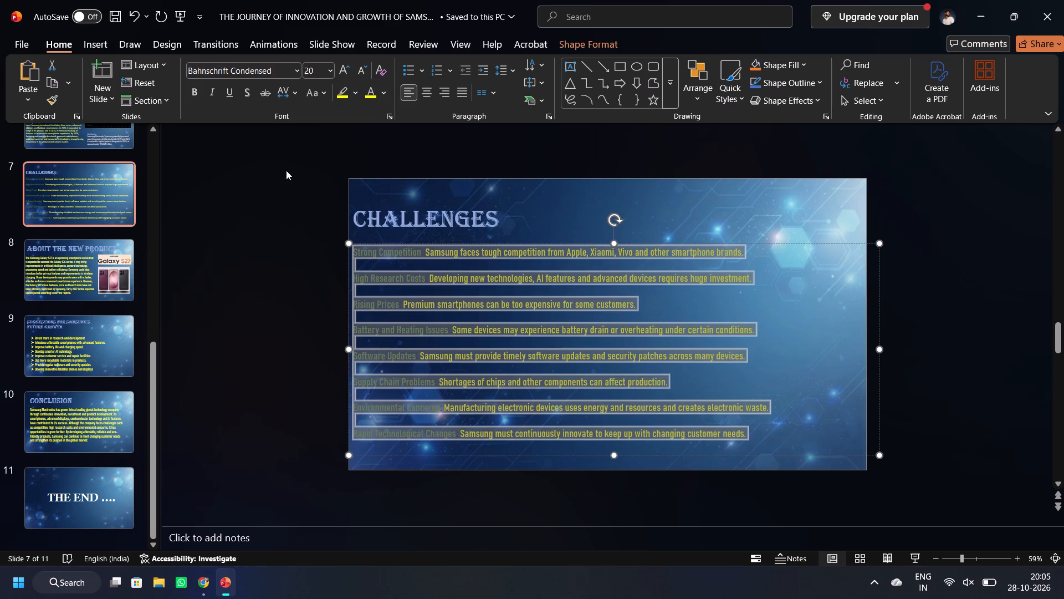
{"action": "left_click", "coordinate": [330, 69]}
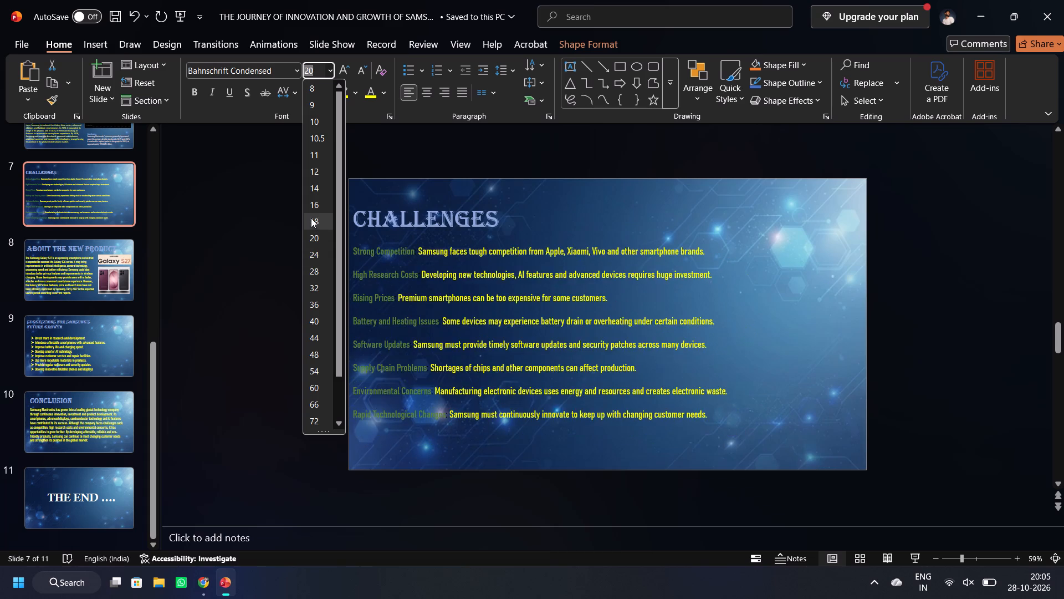
Change the font of all the body text on the Challenges slide to Bahnschrift Light.
{"action": "left_click", "coordinate": [294, 68]}
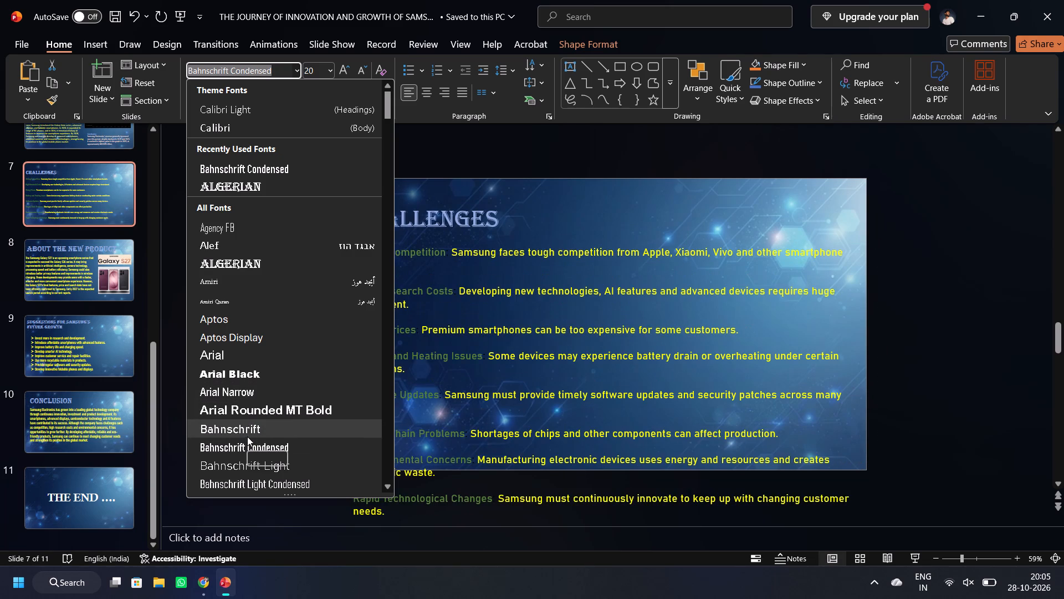
{"action": "left_click", "coordinate": [261, 462]}
{"action": "left_click", "coordinate": [281, 415]}
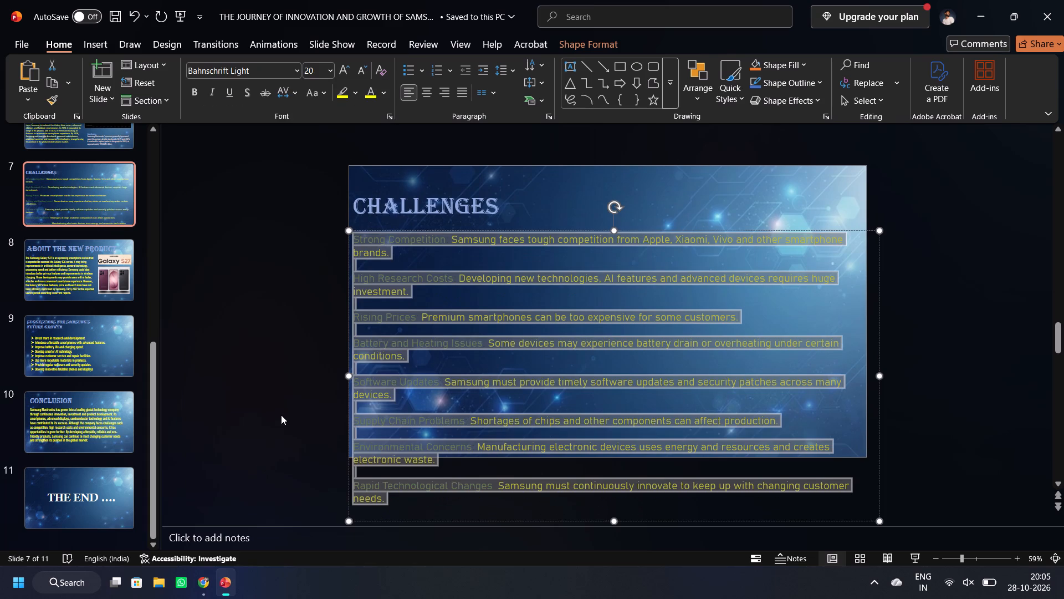
{"action": "left_click", "coordinate": [377, 238]}
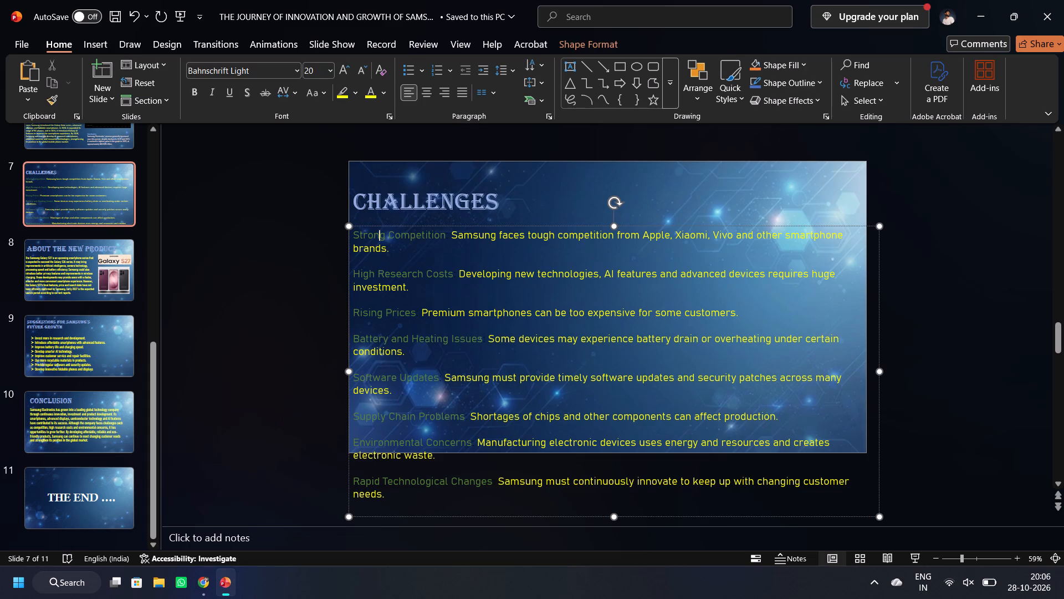
Change the font of all the body text on the Challenges slide to Bahnschrift Condensed.
{"action": "left_click_drag", "start_coordinate": [377, 238], "coordinate": [405, 505]}
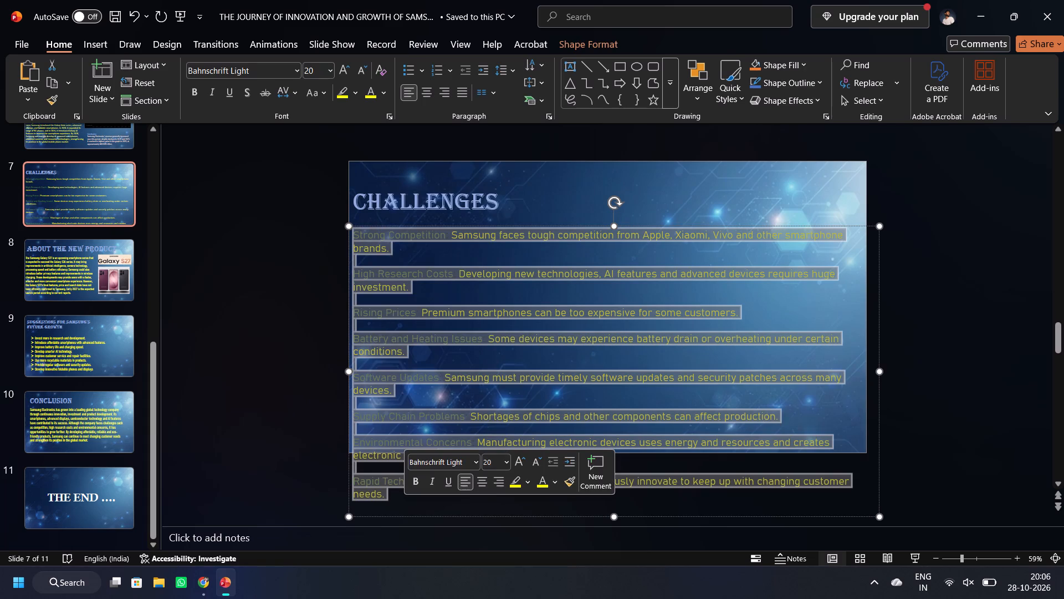
{"action": "left_click", "coordinate": [296, 75]}
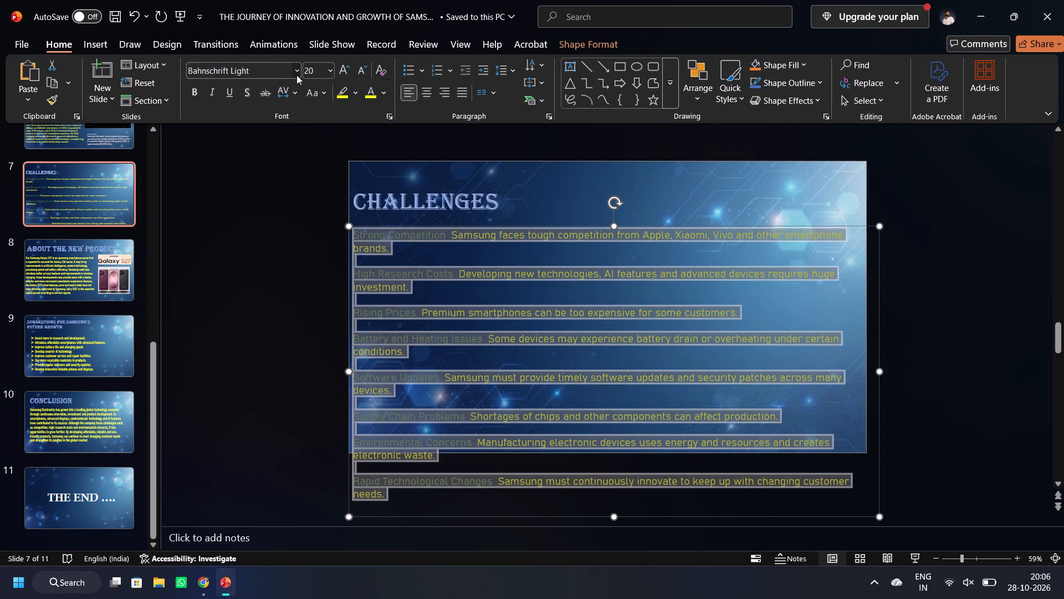
{"action": "left_click", "coordinate": [274, 186]}
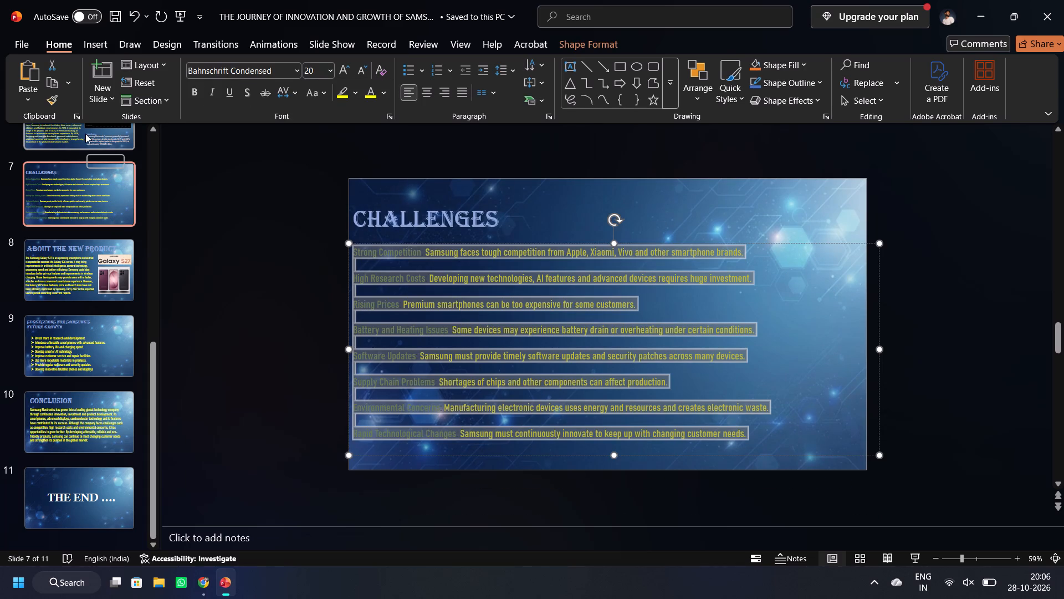
Change the font of the whole body paragraph on slide 6, Growth, to Bahnschrift Condensed.
{"action": "left_click", "coordinate": [84, 135]}
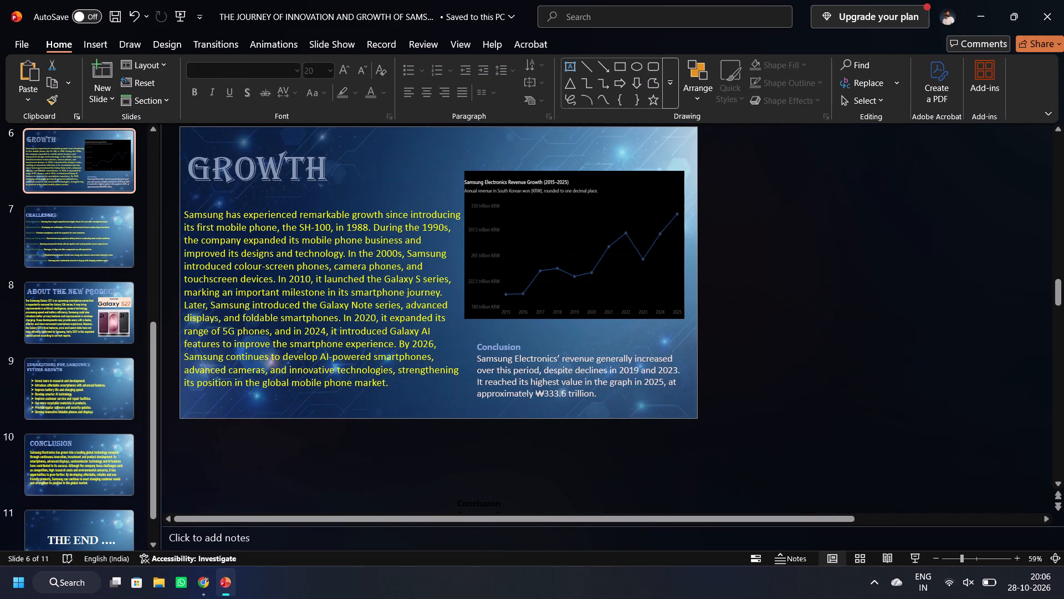
{"action": "left_click_drag", "start_coordinate": [185, 213], "coordinate": [396, 377]}
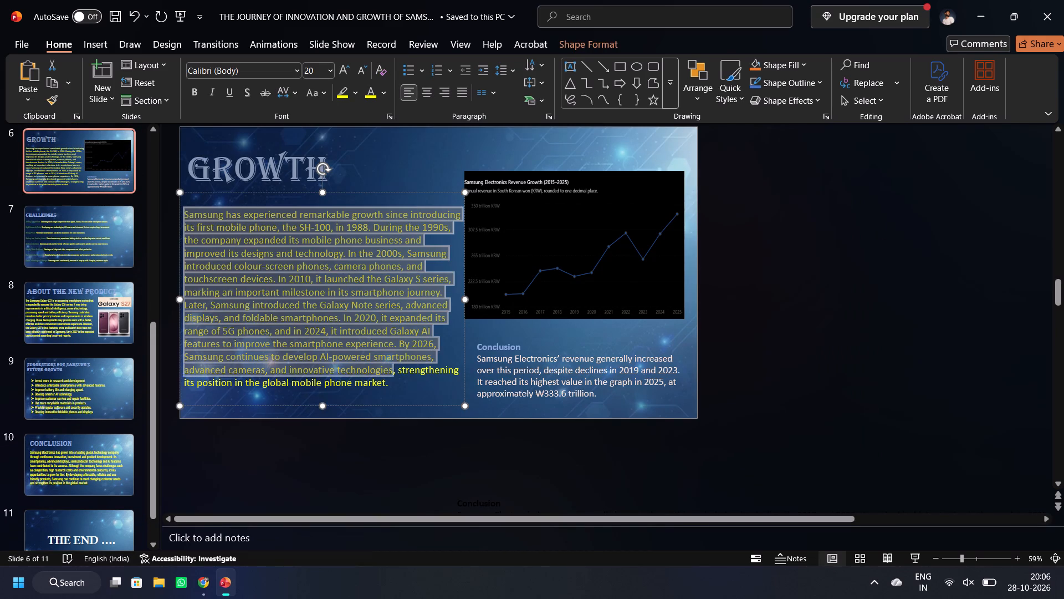
{"action": "left_click_drag", "start_coordinate": [396, 377], "coordinate": [396, 379]}
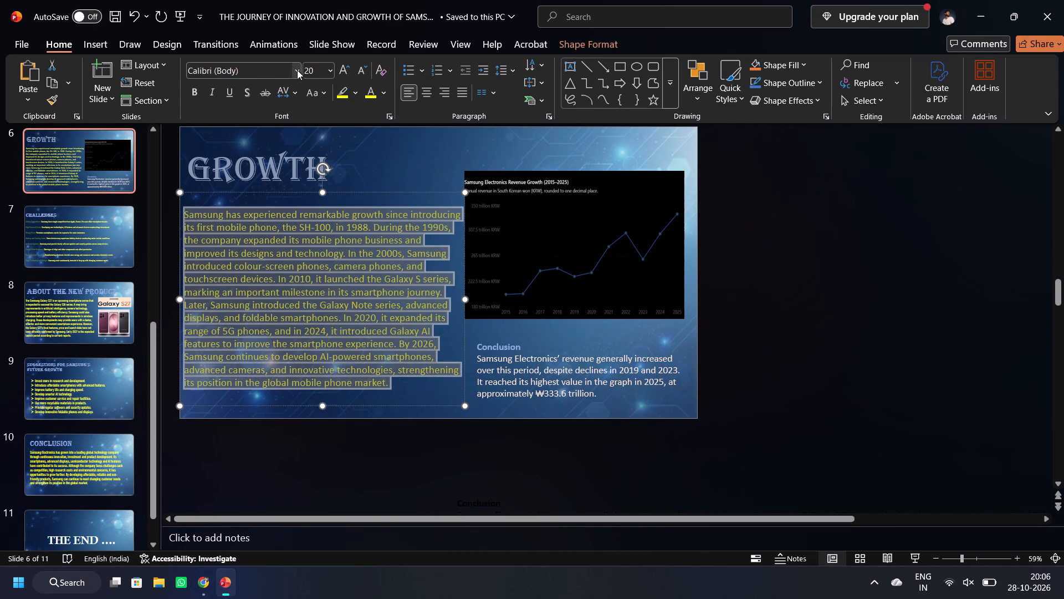
{"action": "left_click", "coordinate": [299, 70]}
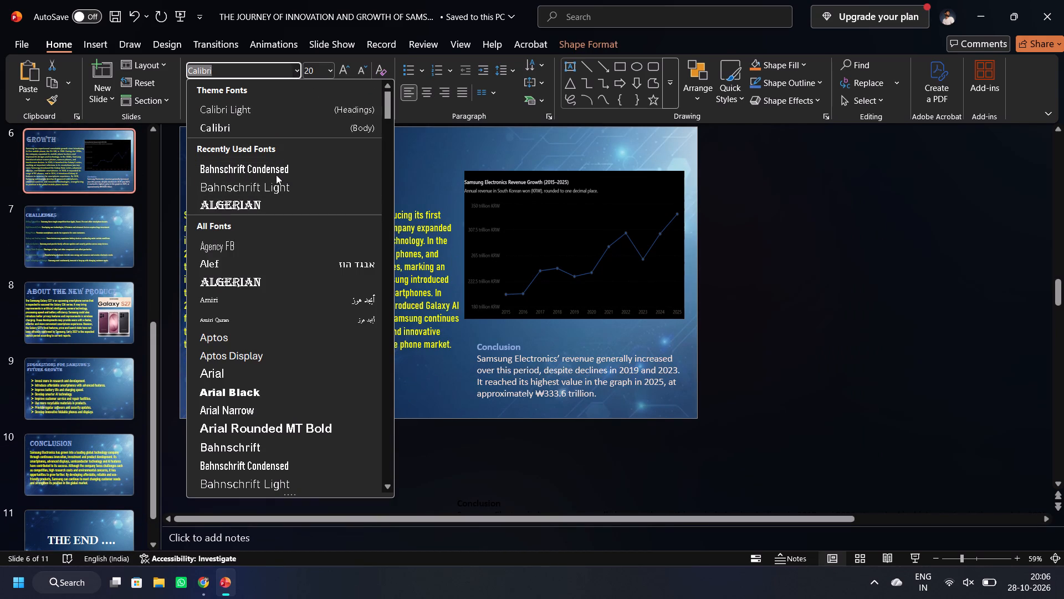
{"action": "left_click", "coordinate": [277, 177]}
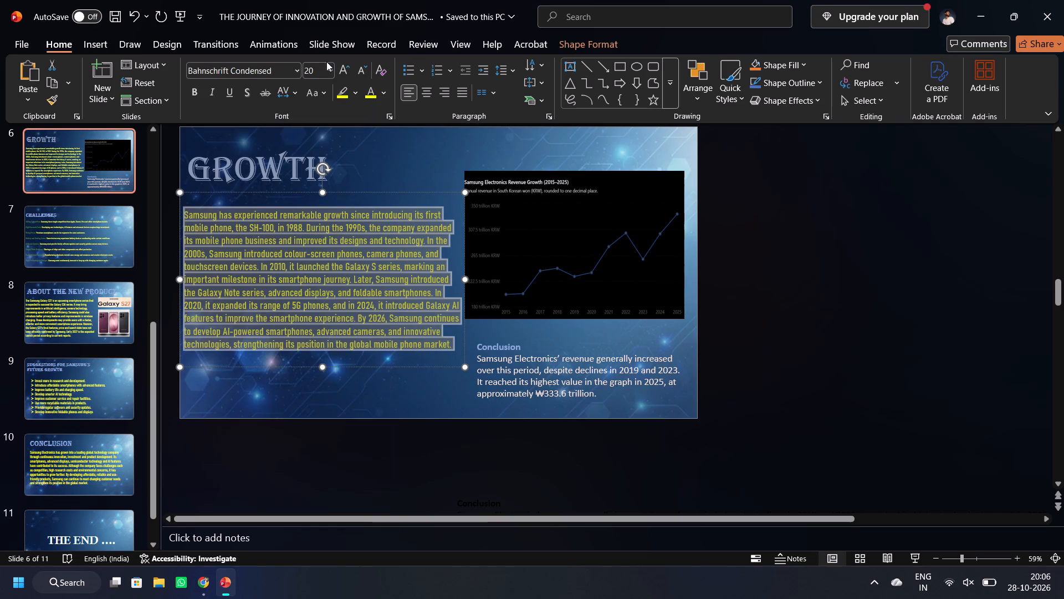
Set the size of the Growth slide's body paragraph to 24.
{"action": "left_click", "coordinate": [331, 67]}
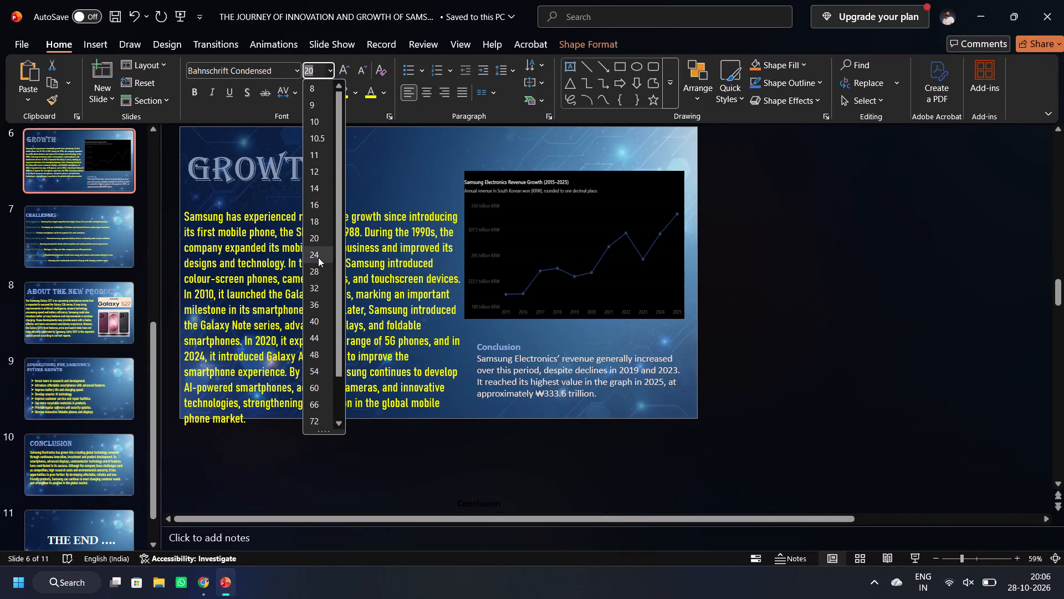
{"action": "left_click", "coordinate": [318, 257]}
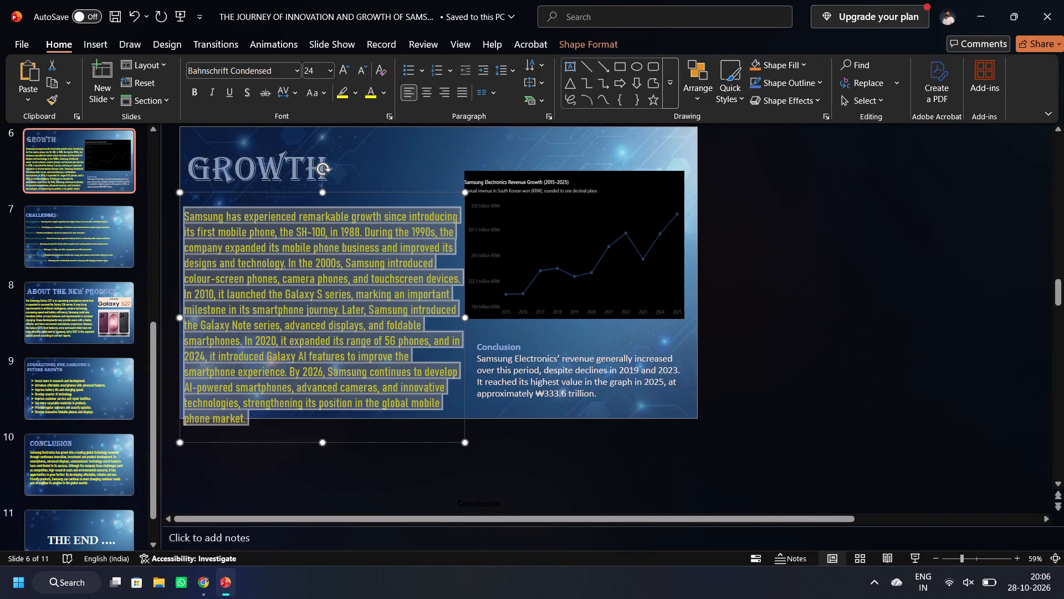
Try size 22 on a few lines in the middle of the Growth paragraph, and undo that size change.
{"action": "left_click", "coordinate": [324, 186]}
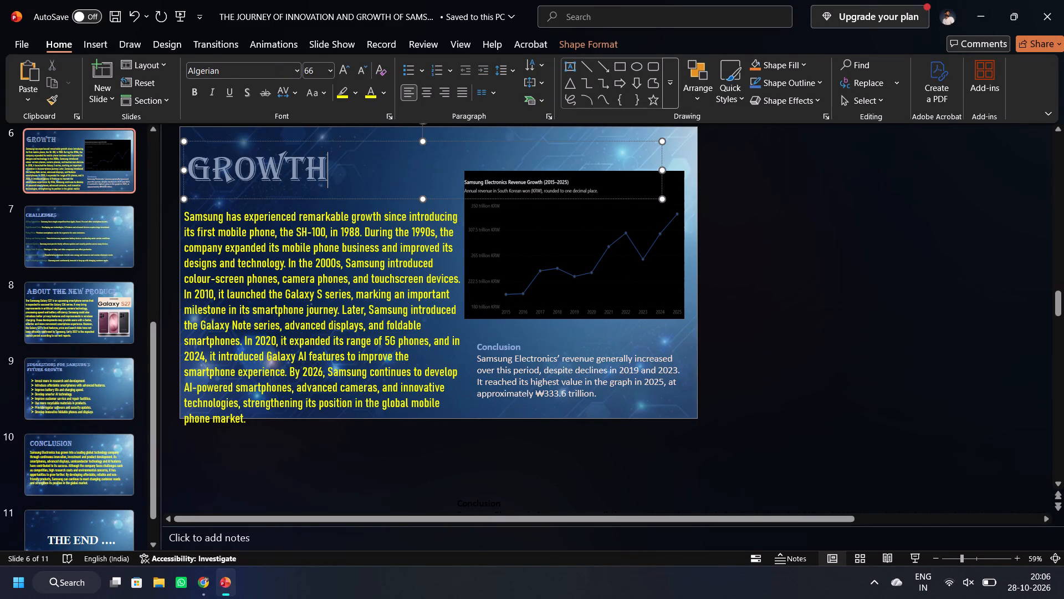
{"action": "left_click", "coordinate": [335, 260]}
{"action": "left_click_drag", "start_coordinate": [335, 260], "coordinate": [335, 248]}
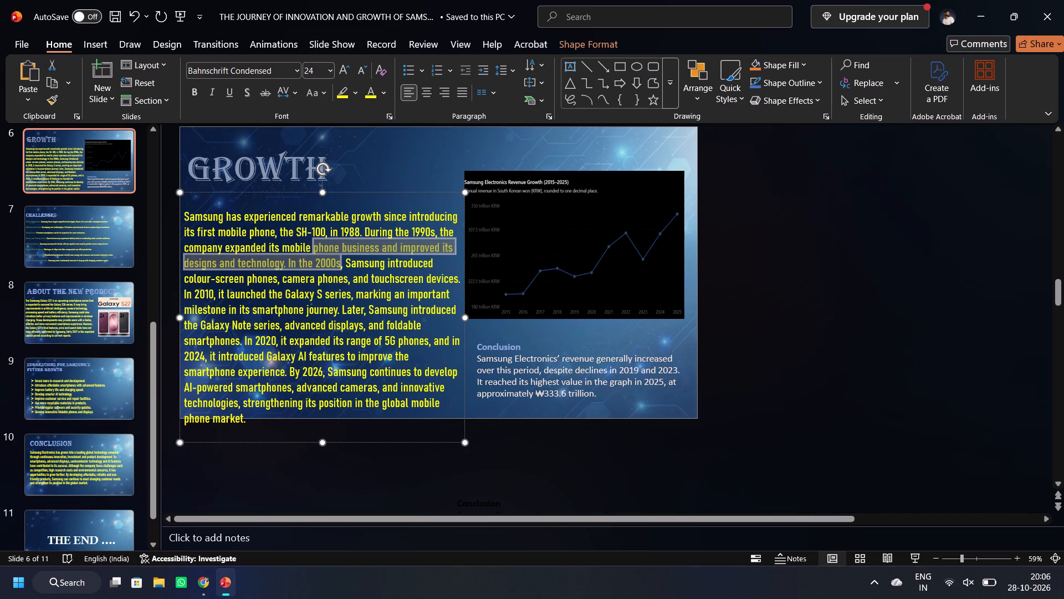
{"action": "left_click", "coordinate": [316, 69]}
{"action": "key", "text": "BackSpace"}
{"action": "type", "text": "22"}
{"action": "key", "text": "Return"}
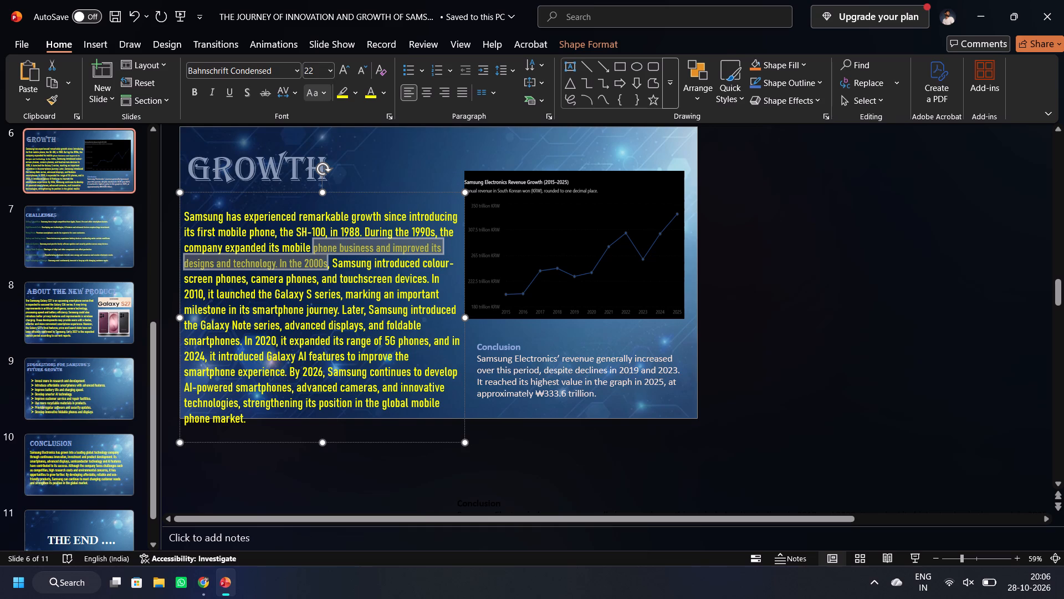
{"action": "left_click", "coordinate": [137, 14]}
Set the size of the Growth slide's whole body paragraph to 22.
{"action": "left_click", "coordinate": [188, 215]}
{"action": "left_click_drag", "start_coordinate": [188, 215], "coordinate": [239, 418]}
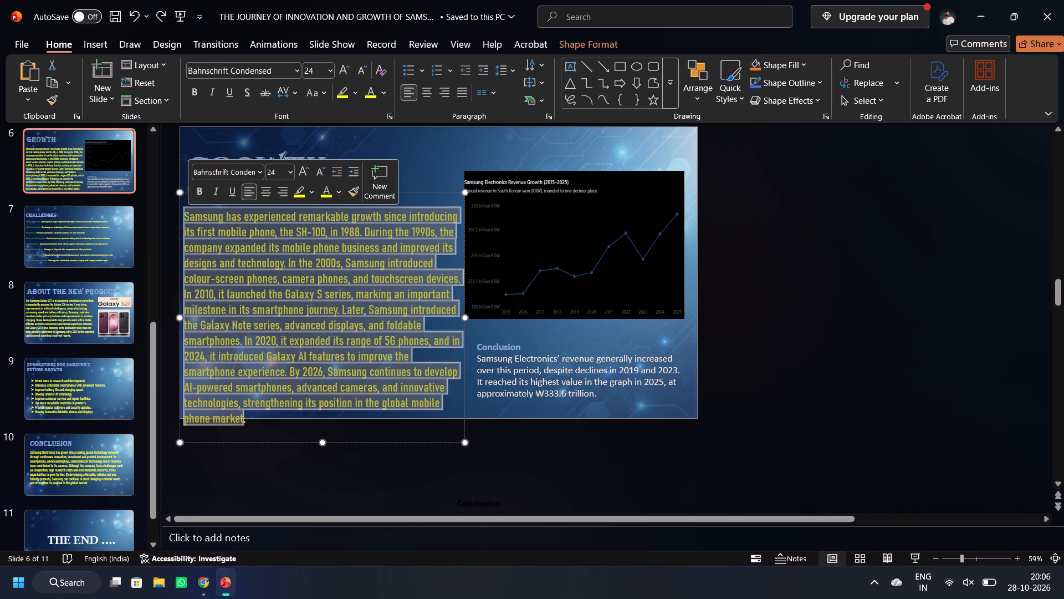
{"action": "left_click_drag", "start_coordinate": [239, 418], "coordinate": [239, 418]}
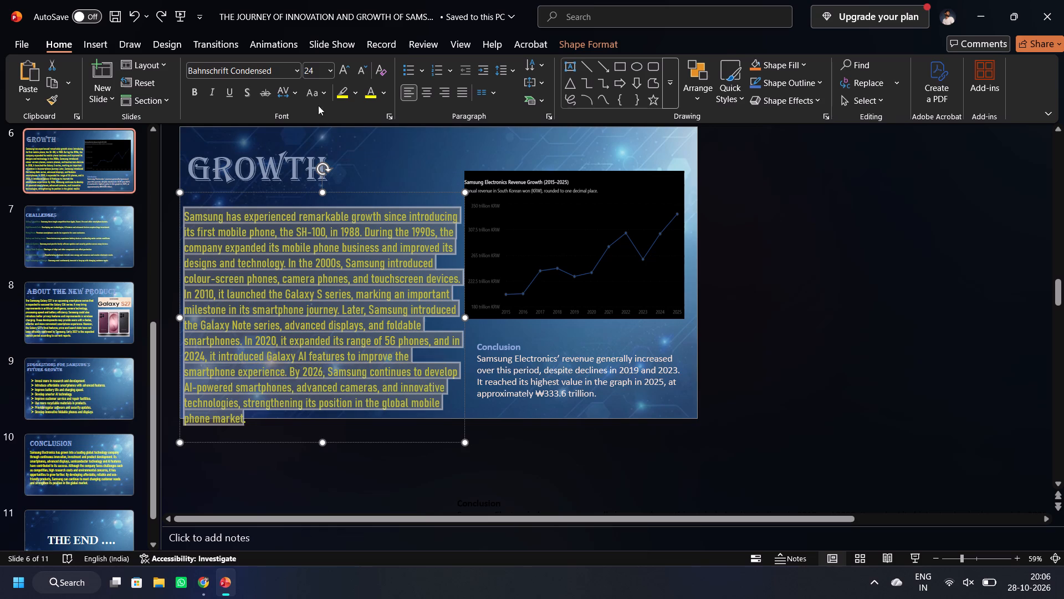
{"action": "left_click", "coordinate": [313, 66]}
{"action": "key", "text": "BackSpace"}
{"action": "type", "text": "22"}
{"action": "key", "text": "Return"}
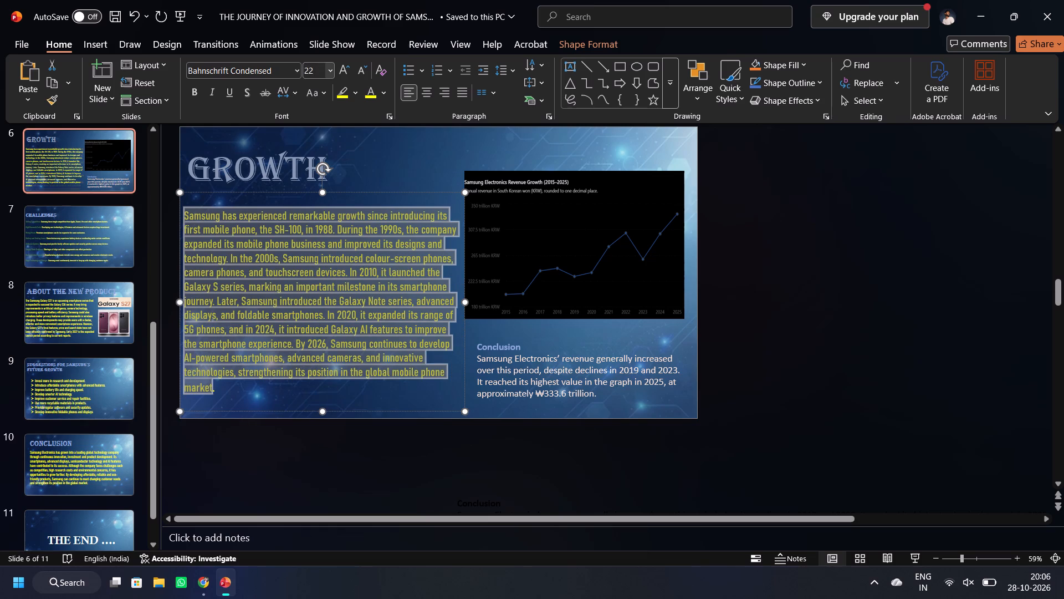
Change the font of the revenue text below the Conclusion heading on the Growth slide to Bahnschrift SemiBold.
{"action": "left_click", "coordinate": [480, 359]}
{"action": "left_click_drag", "start_coordinate": [480, 359], "coordinate": [569, 404]}
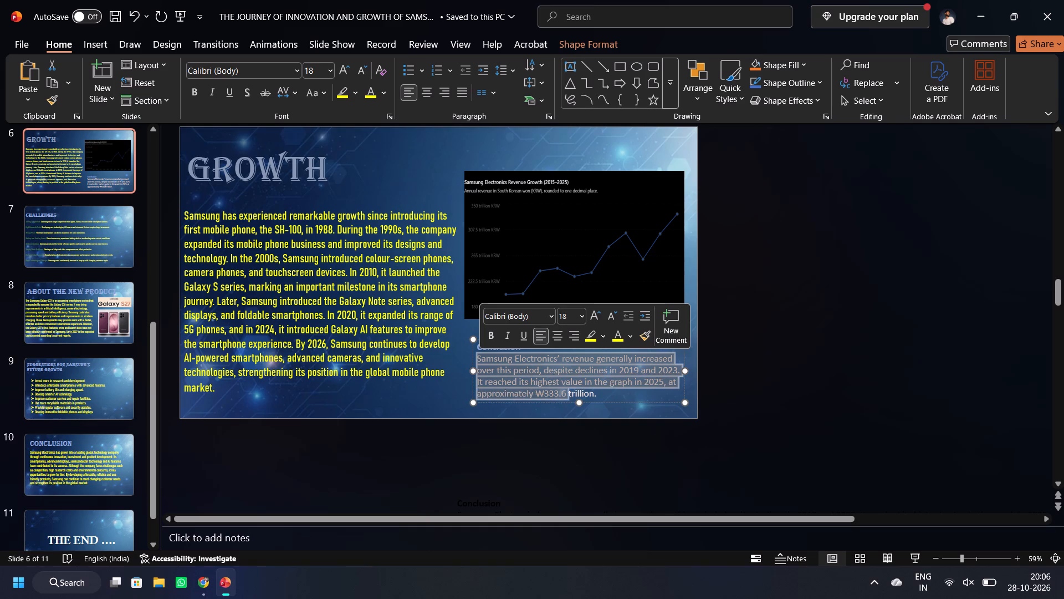
{"action": "left_click_drag", "start_coordinate": [569, 404], "coordinate": [584, 400]}
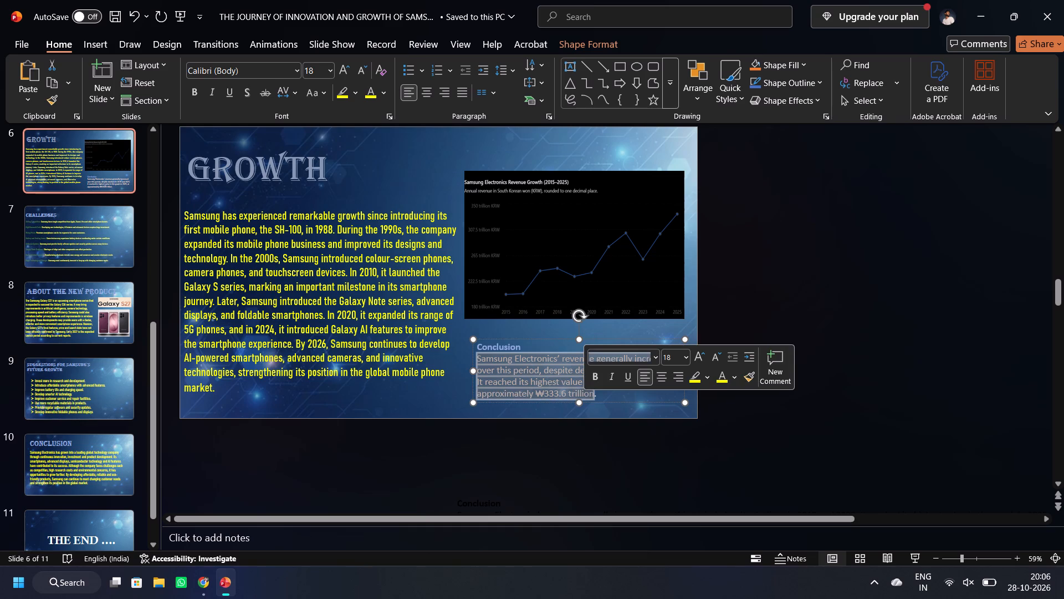
{"action": "left_click", "coordinate": [658, 359]}
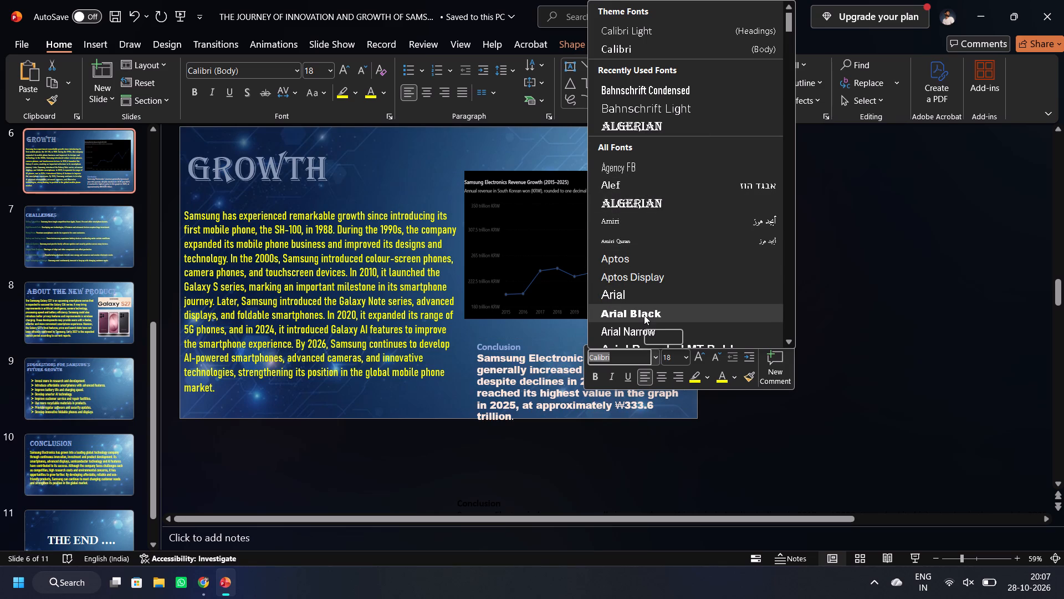
{"action": "scroll", "coordinate": [644, 315], "scroll_direction": "down", "scroll_amount": 1}
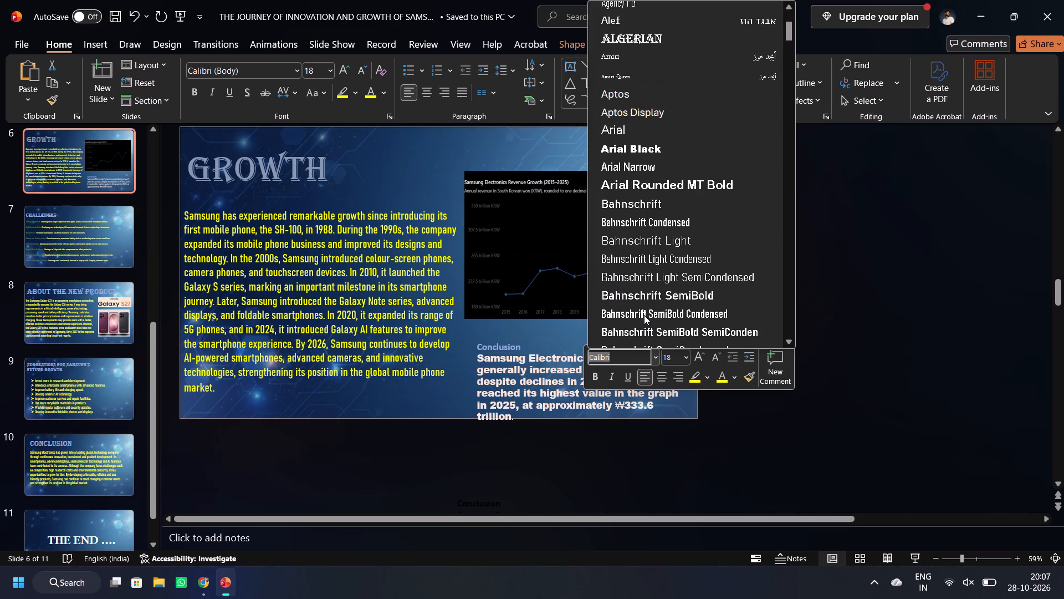
{"action": "scroll", "coordinate": [644, 315], "scroll_direction": "down", "scroll_amount": 1}
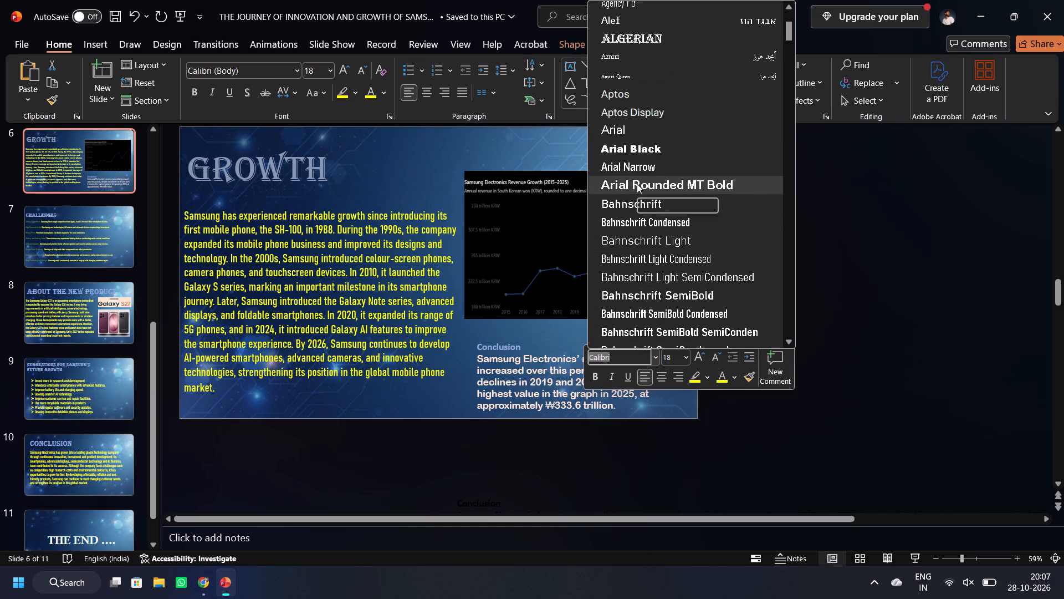
{"action": "left_click", "coordinate": [664, 292]}
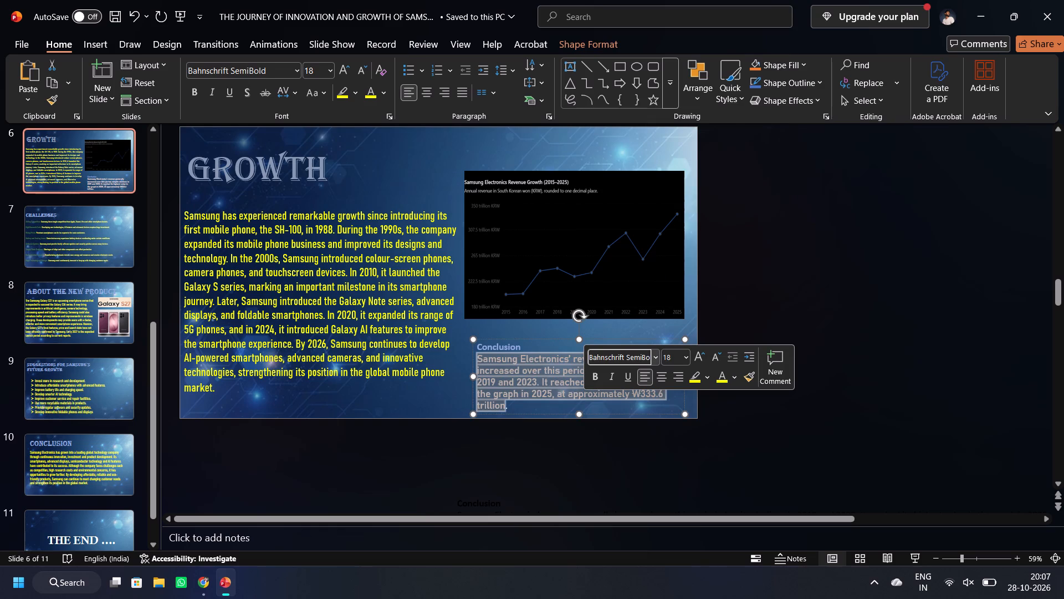
Set the size of the Conclusion heading below the chart on the Growth slide to 28.
{"action": "double_click", "coordinate": [507, 342]}
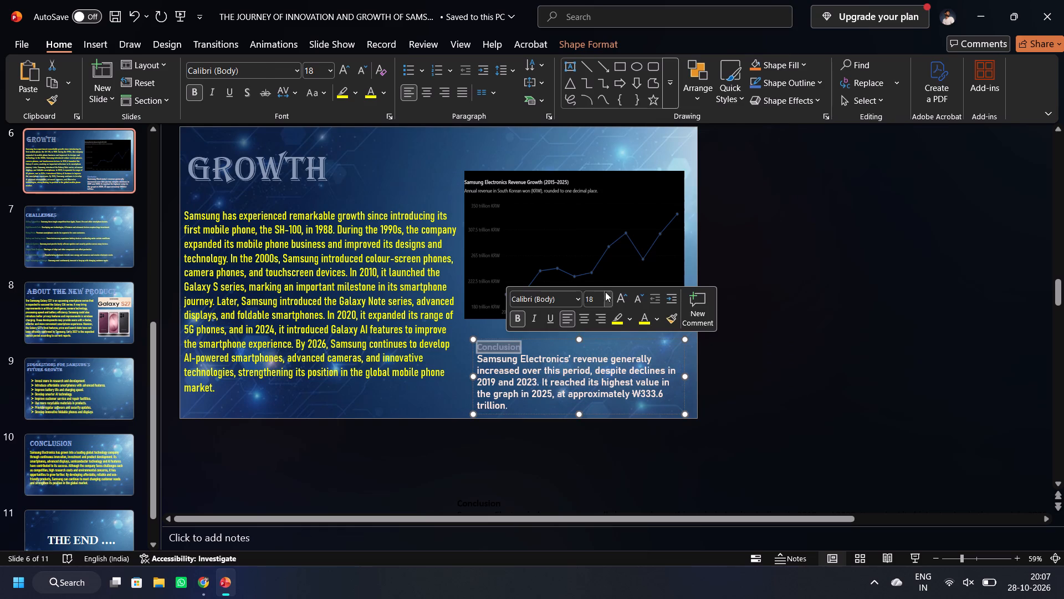
{"action": "left_click", "coordinate": [610, 296]}
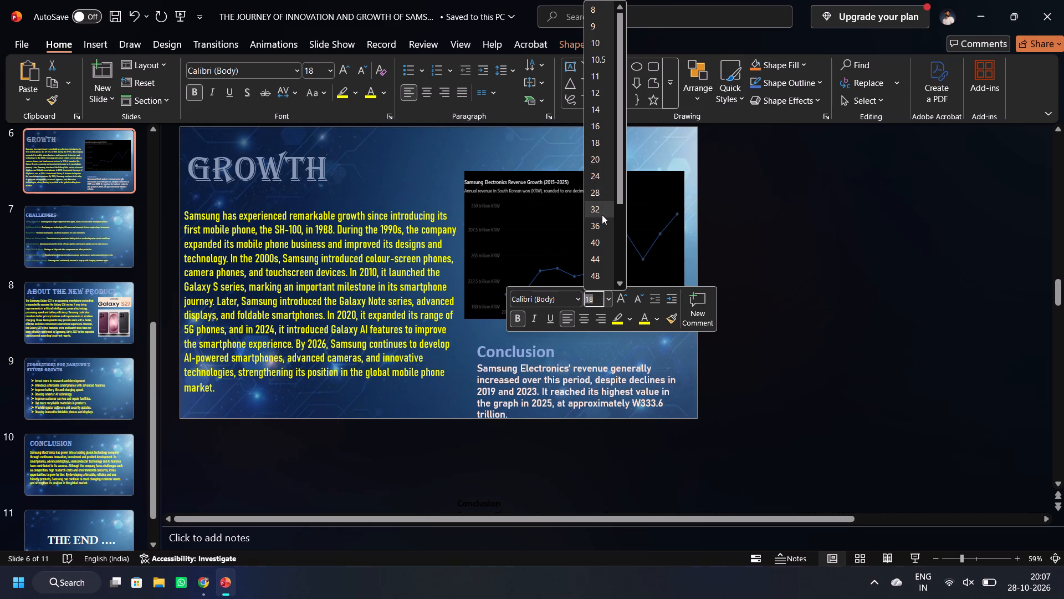
{"action": "right_click", "coordinate": [601, 199]}
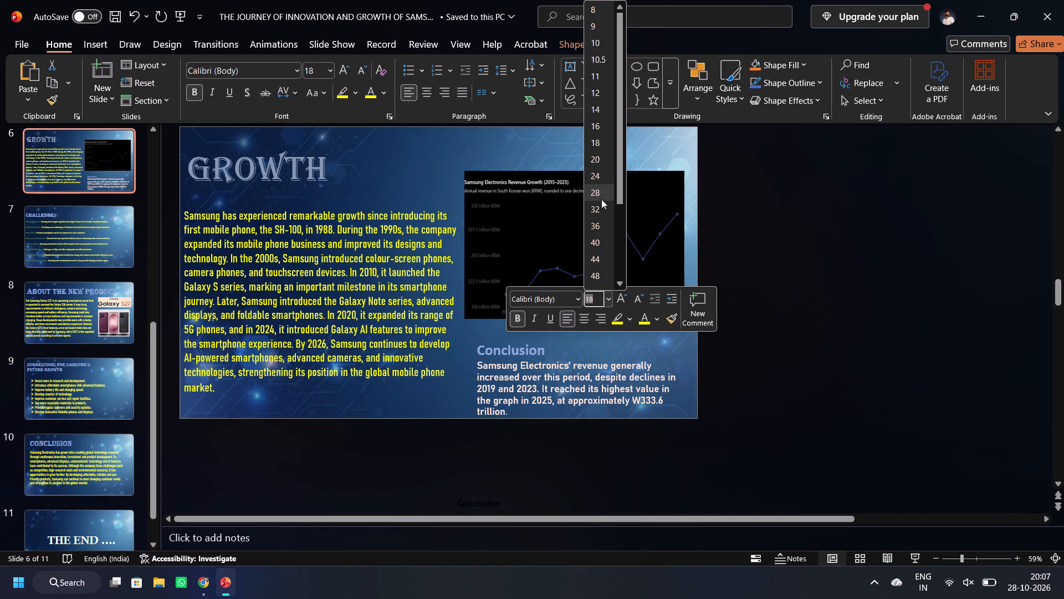
{"action": "left_click", "coordinate": [598, 195]}
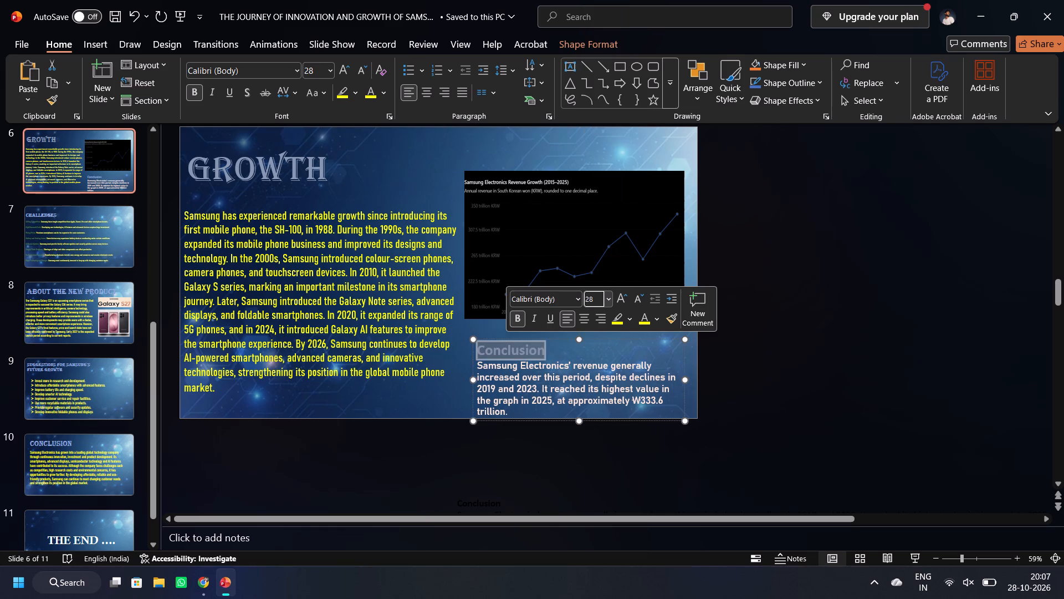
Set the size of the Investment title on slide 5 to 60.
{"action": "scroll", "coordinate": [103, 166], "scroll_direction": "up", "scroll_amount": 1}
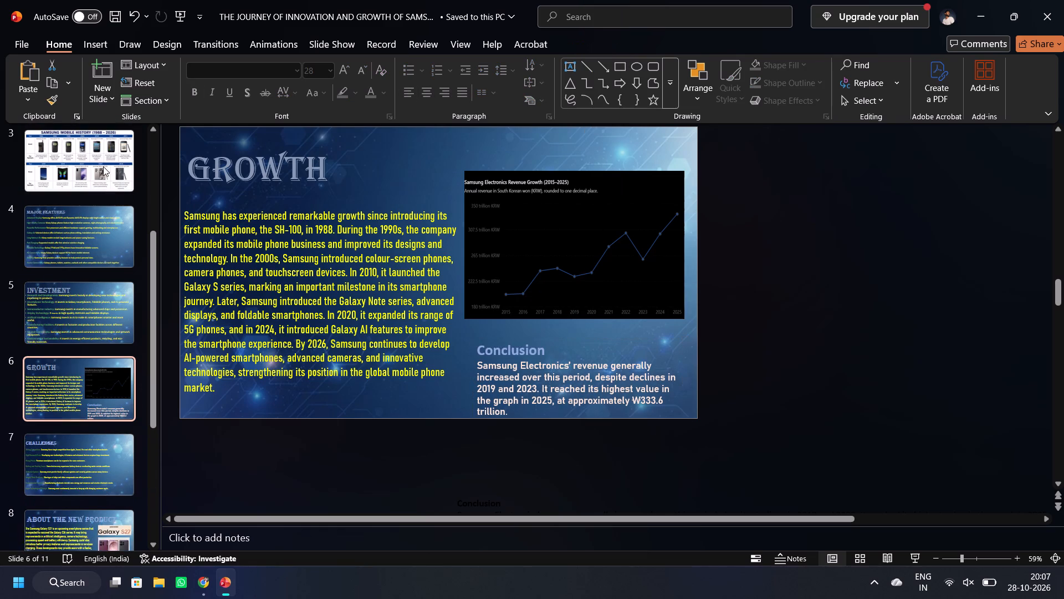
{"action": "scroll", "coordinate": [103, 166], "scroll_direction": "up", "scroll_amount": 1}
{"action": "left_click", "coordinate": [102, 261]}
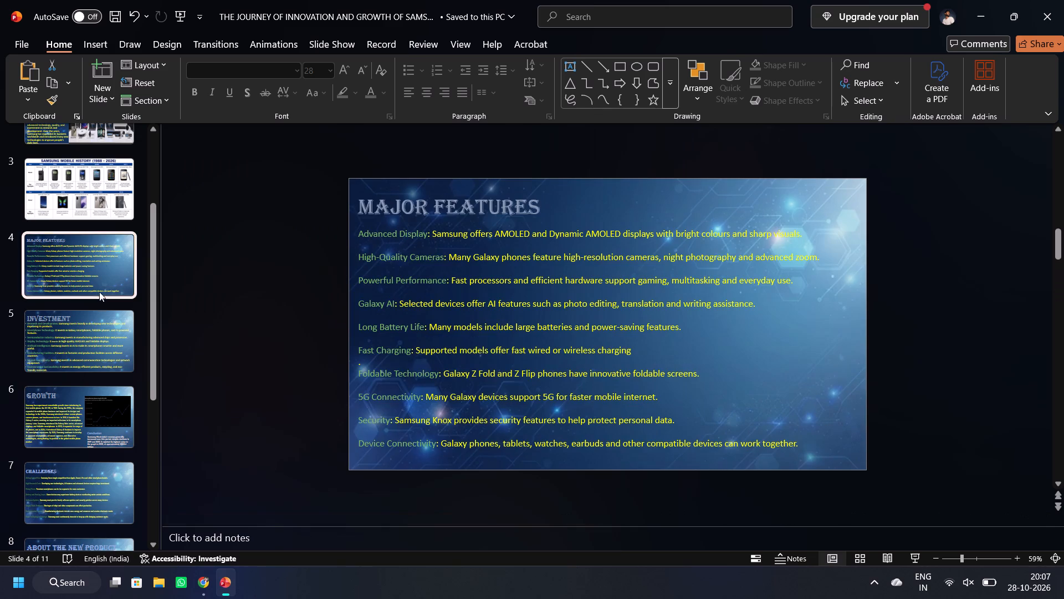
{"action": "left_click", "coordinate": [91, 323]}
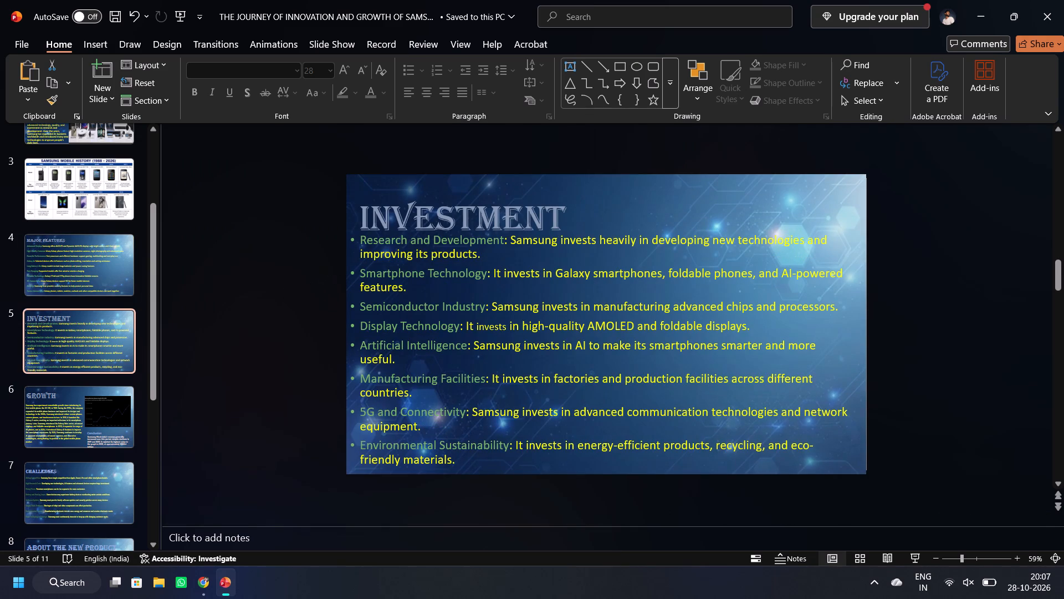
{"action": "double_click", "coordinate": [386, 228]}
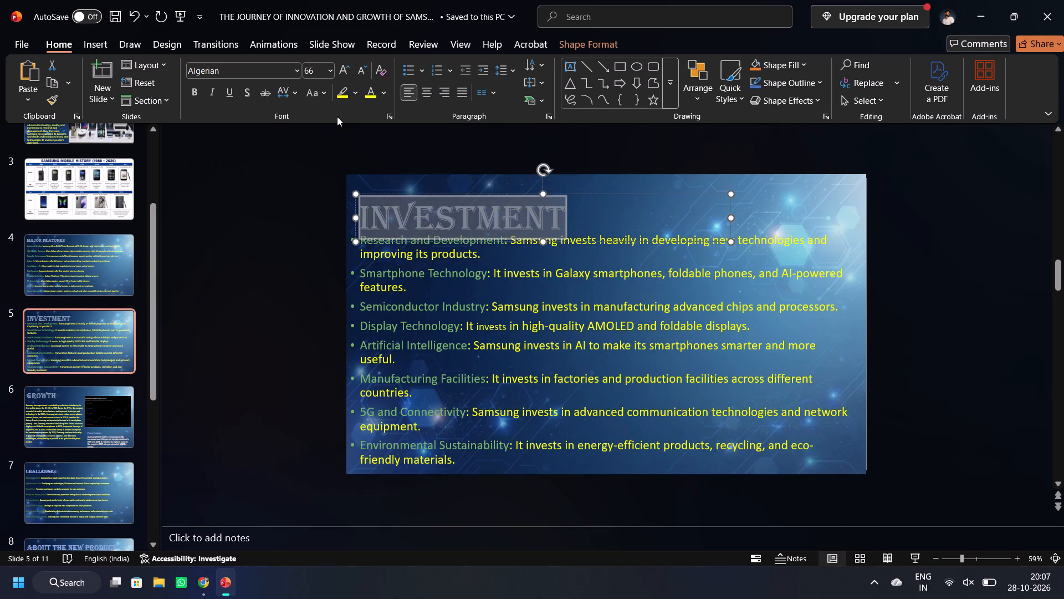
{"action": "left_click", "coordinate": [328, 69]}
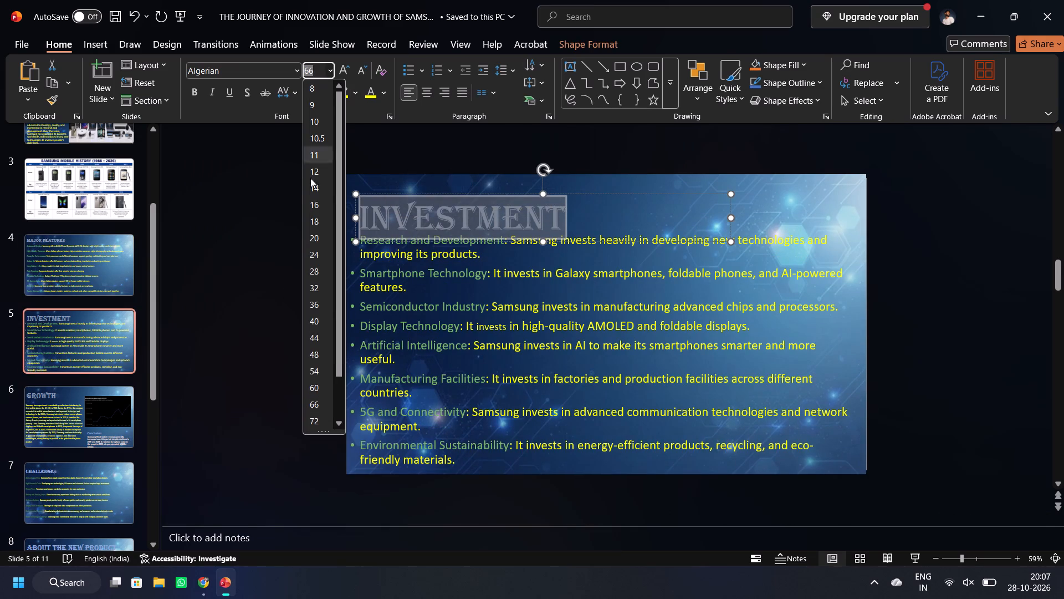
{"action": "left_click", "coordinate": [317, 388]}
Move the Investment title up to the slide's top left corner, clear of the bullet list.
{"action": "left_click", "coordinate": [382, 302]}
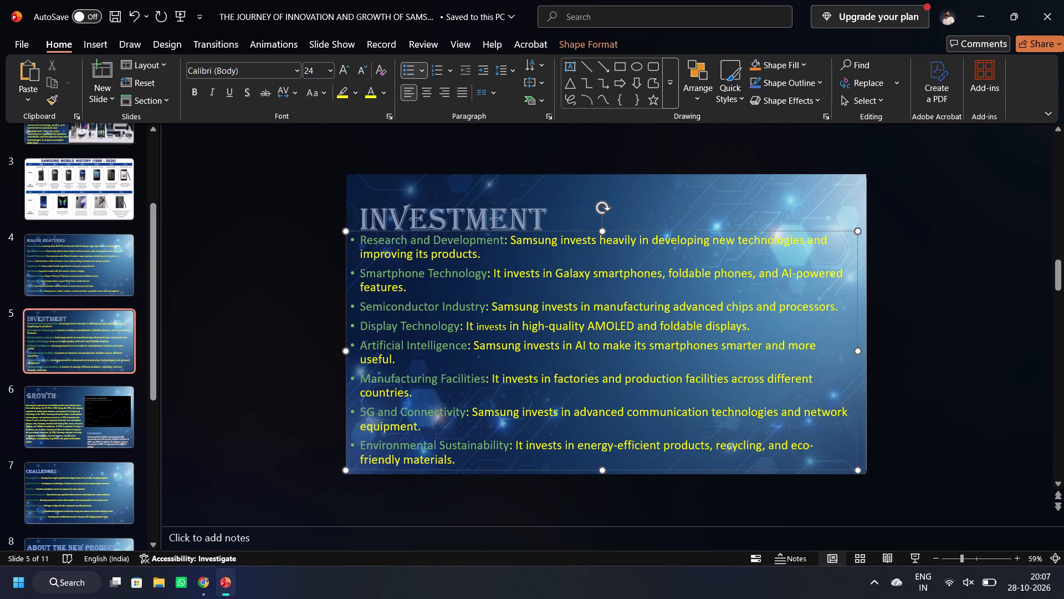
{"action": "left_click", "coordinate": [364, 240]}
{"action": "left_click_drag", "start_coordinate": [364, 240], "coordinate": [380, 277]}
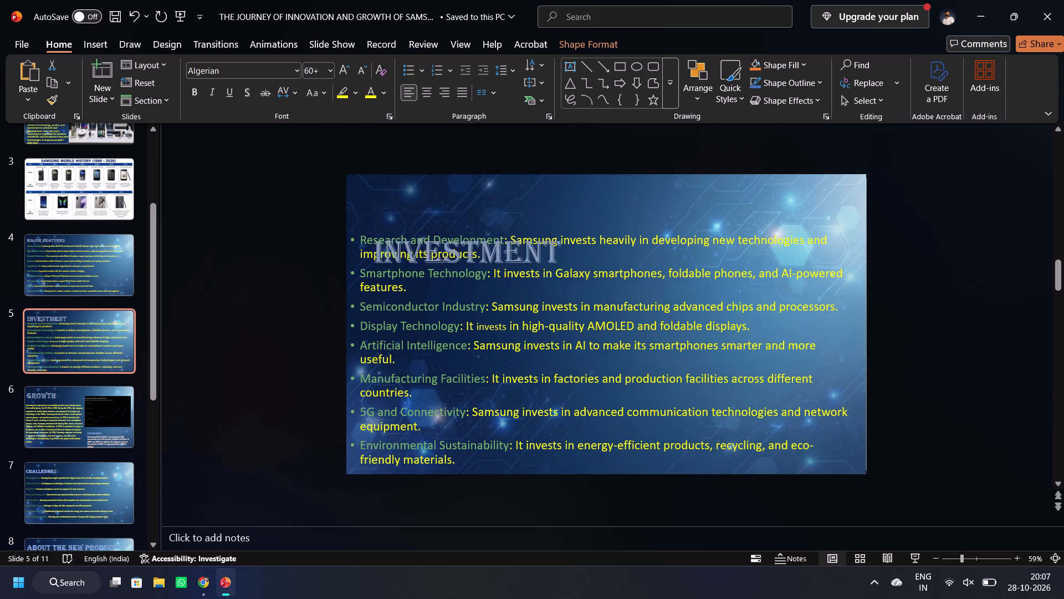
{"action": "left_click_drag", "start_coordinate": [380, 277], "coordinate": [357, 221]}
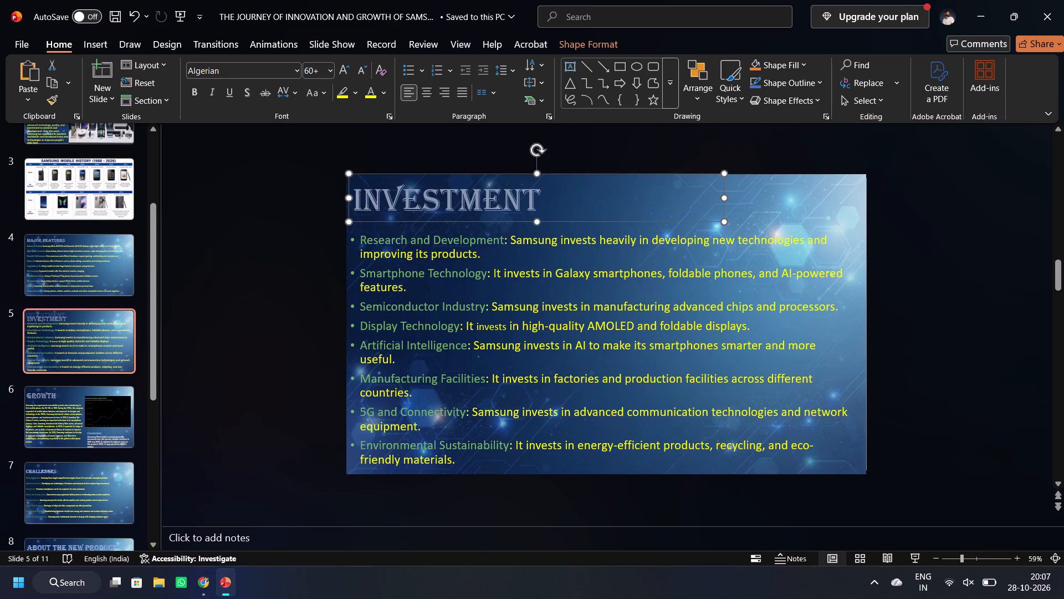
Change the font of the Investment slide's whole bullet list to Bahnschrift Condensed.
{"action": "left_click", "coordinate": [362, 246]}
{"action": "left_click_drag", "start_coordinate": [362, 246], "coordinate": [443, 464]}
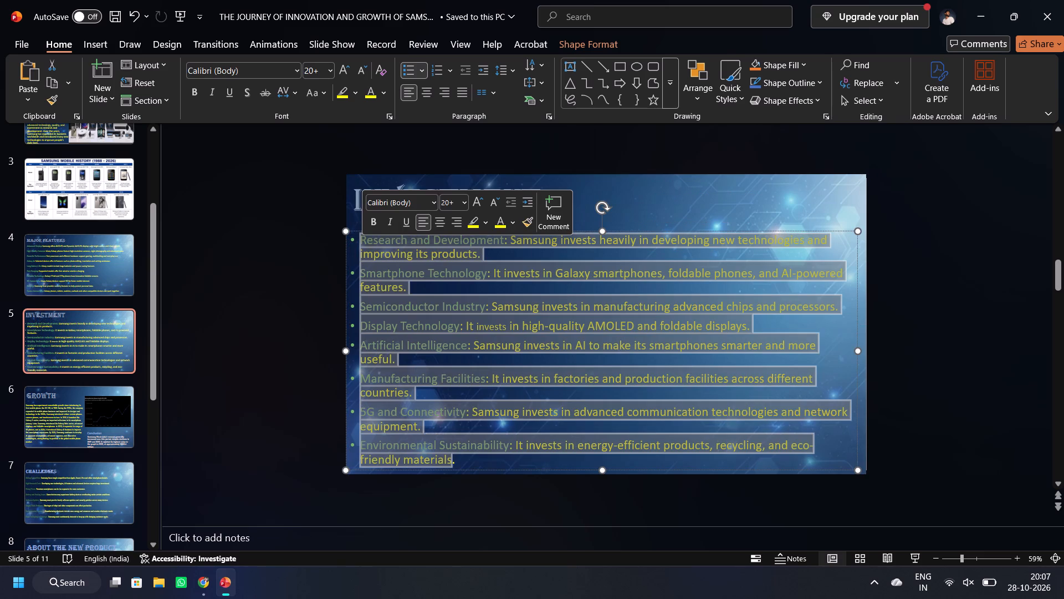
{"action": "left_click_drag", "start_coordinate": [443, 464], "coordinate": [445, 464]}
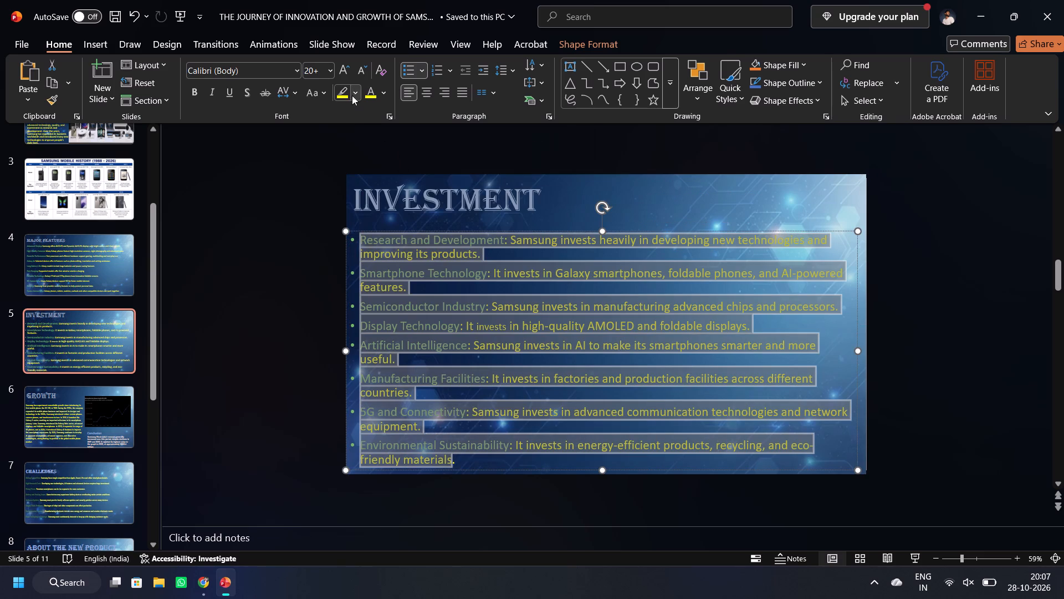
{"action": "left_click", "coordinate": [296, 70]}
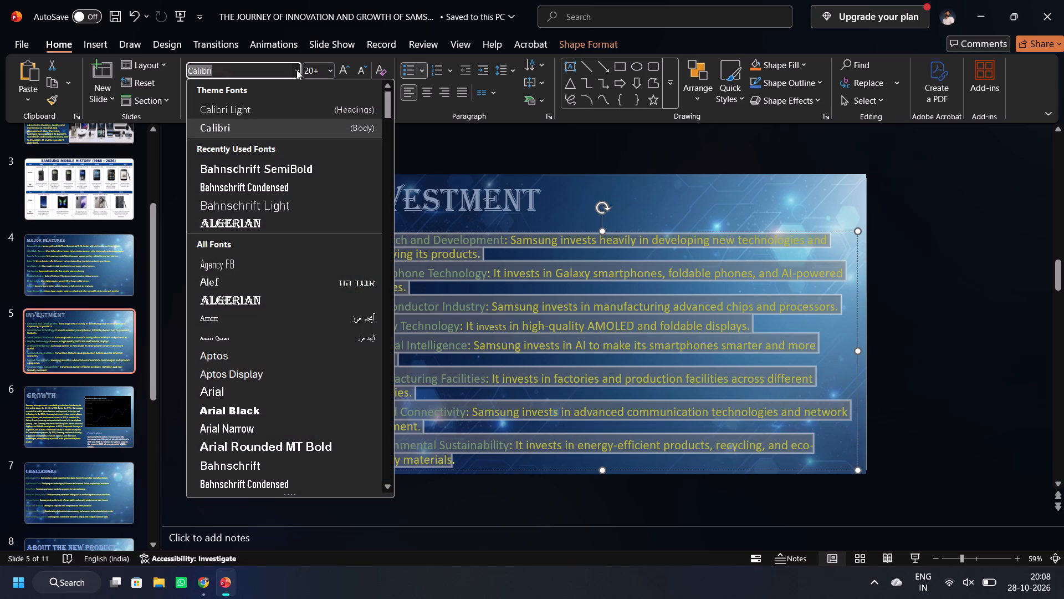
{"action": "left_click", "coordinate": [289, 178]}
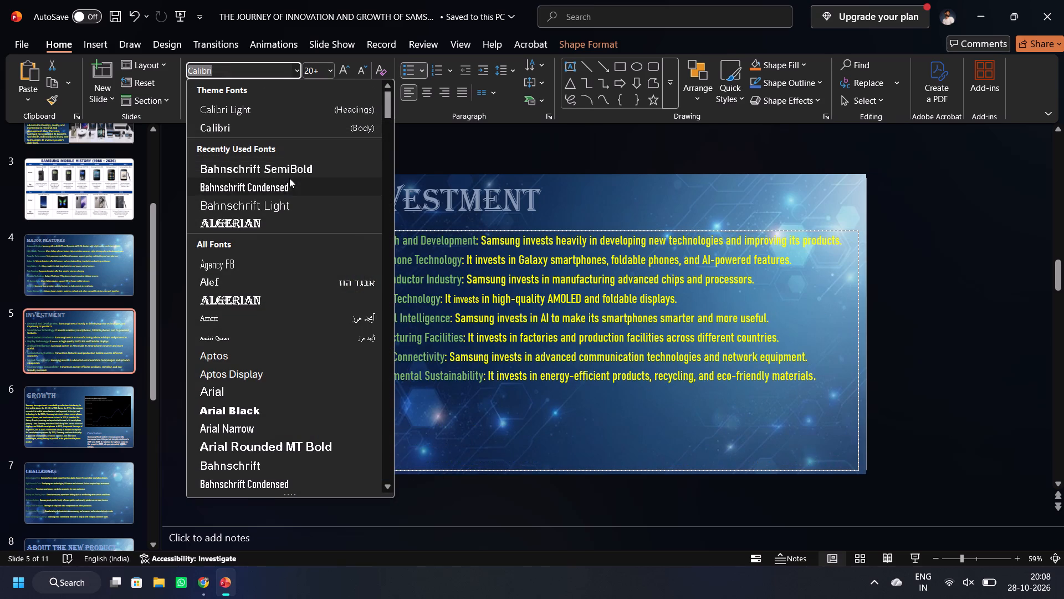
Set the size of the Investment slide's bullet list to 28.
{"action": "left_click", "coordinate": [326, 69]}
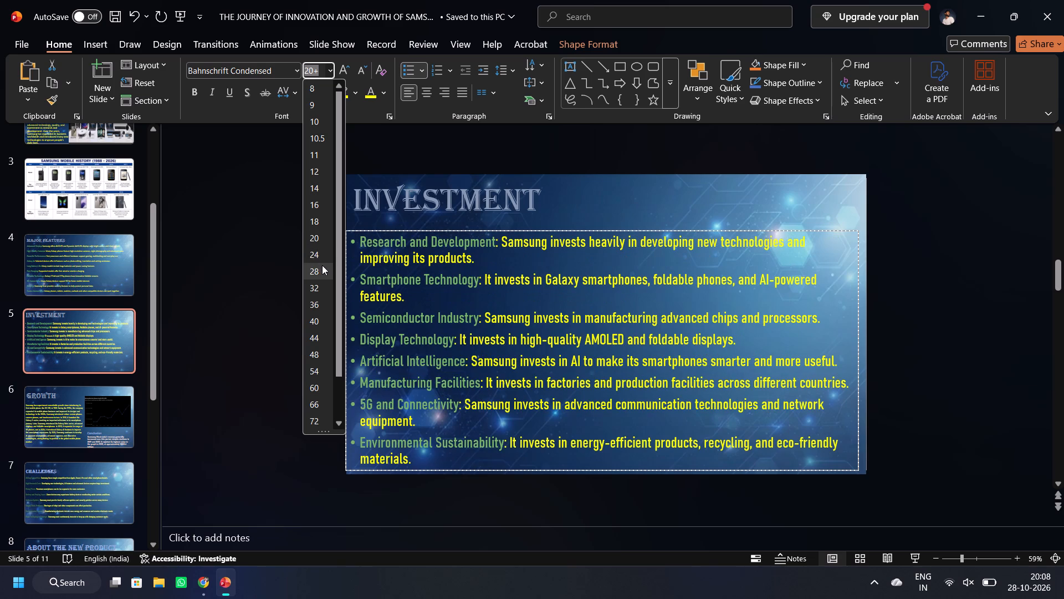
{"action": "left_click", "coordinate": [322, 265]}
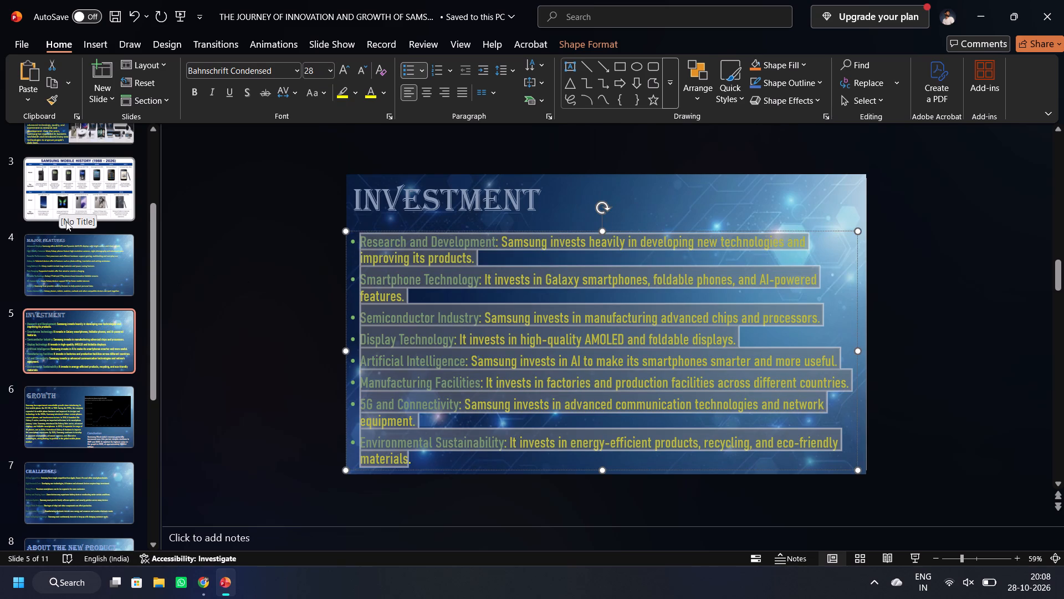
Change the font of all the body text on slide 4, Major Features, to Bahnschrift Condensed.
{"action": "left_click", "coordinate": [93, 291]}
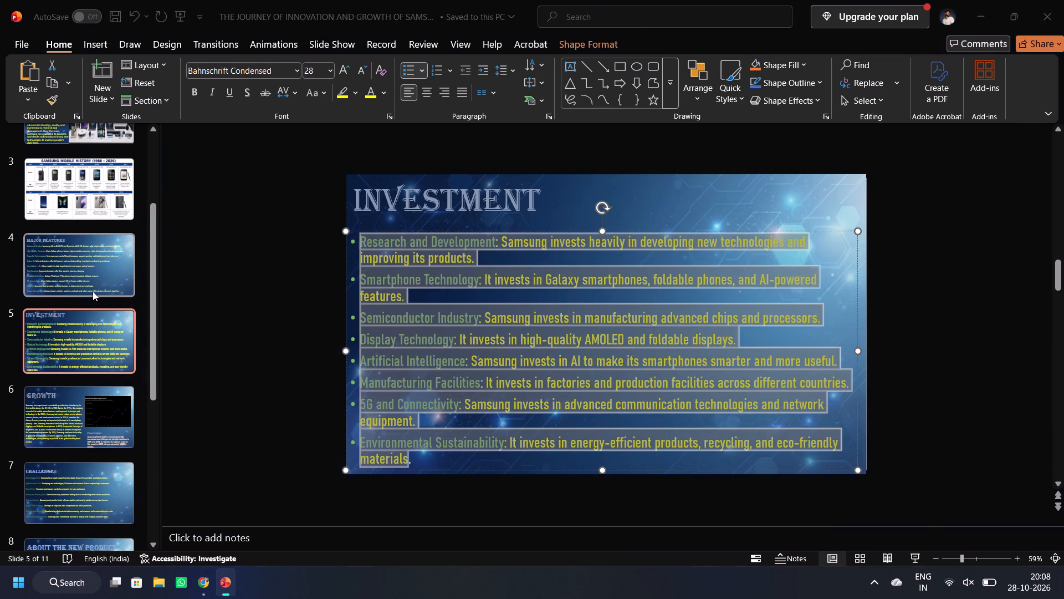
{"action": "left_click", "coordinate": [93, 291]}
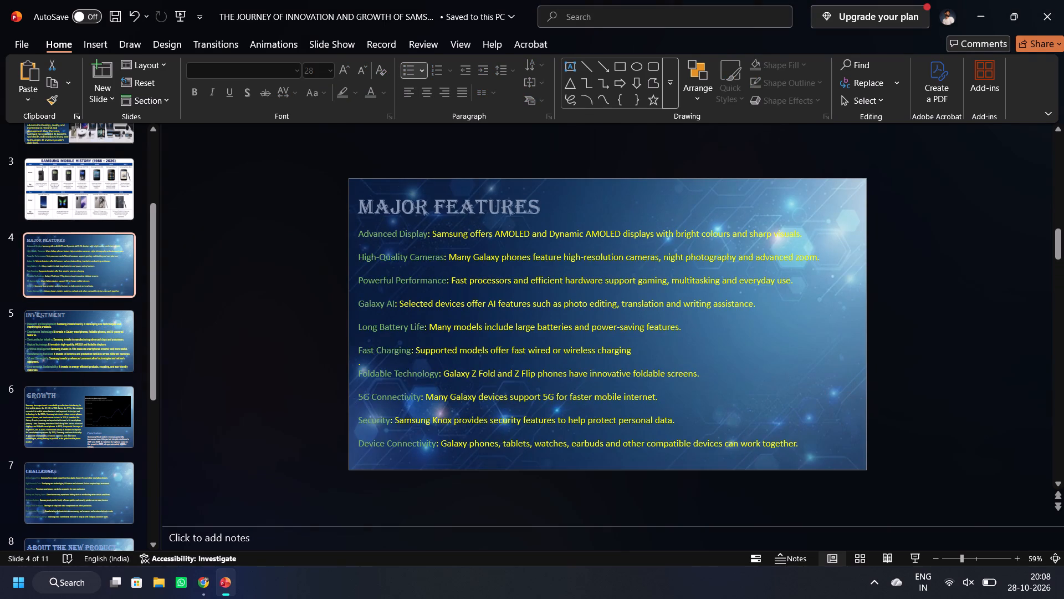
{"action": "left_click_drag", "start_coordinate": [363, 237], "coordinate": [484, 466]}
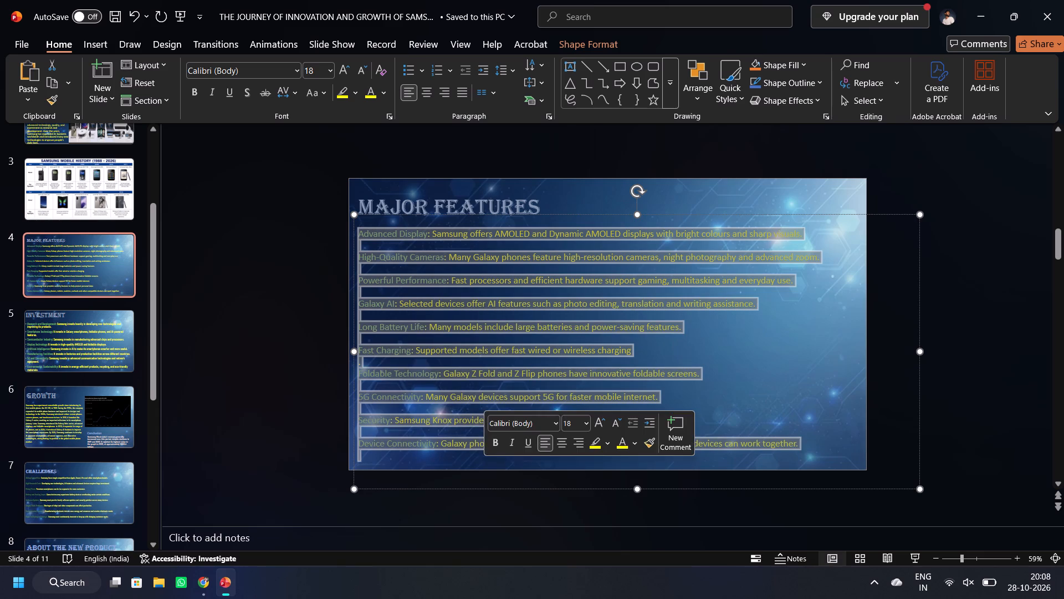
{"action": "left_click", "coordinate": [301, 68]}
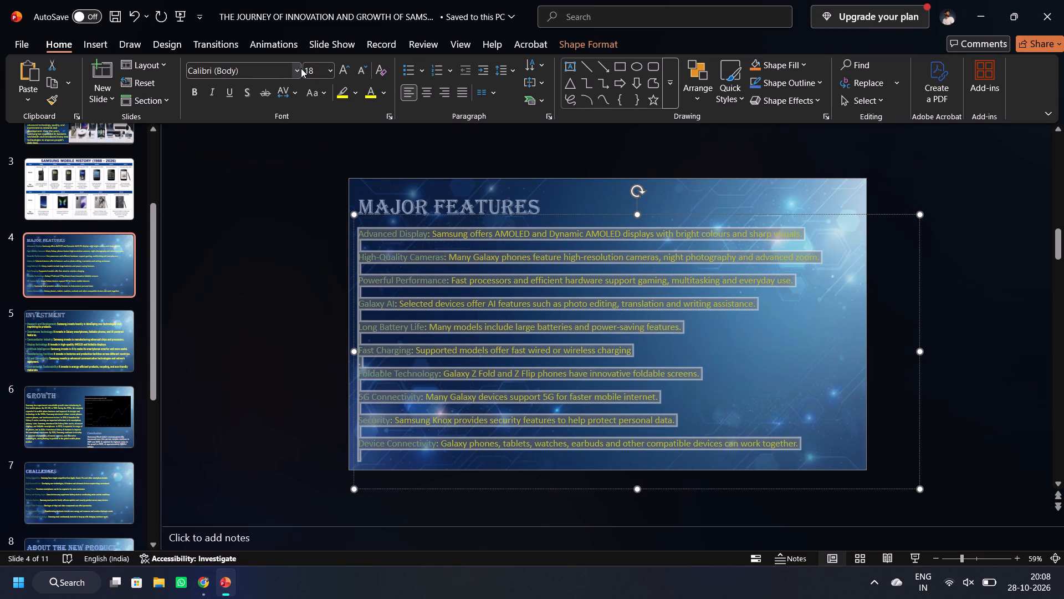
{"action": "left_click", "coordinate": [300, 68]}
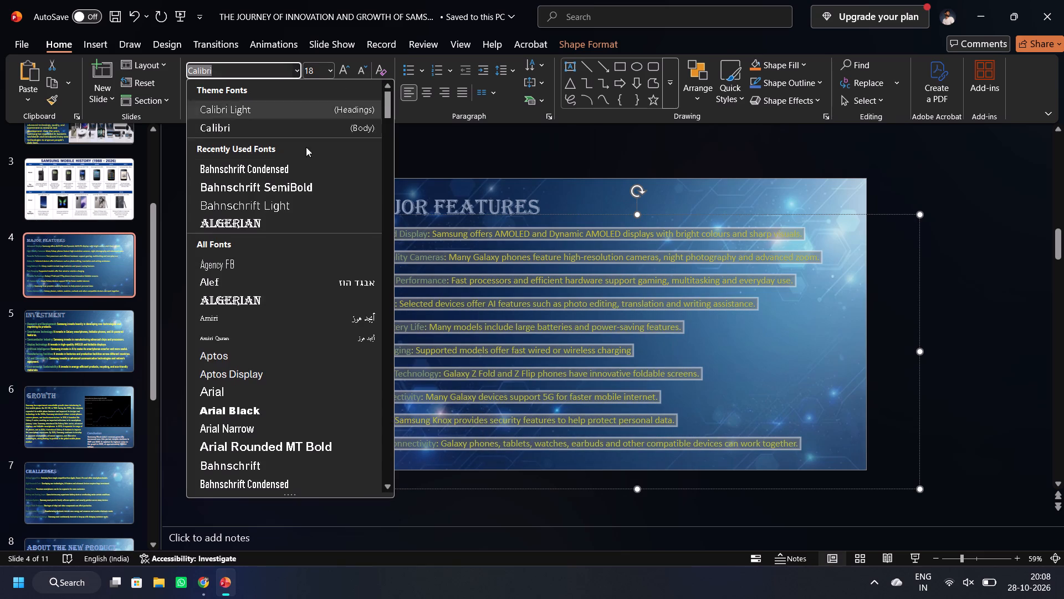
{"action": "left_click", "coordinate": [305, 177]}
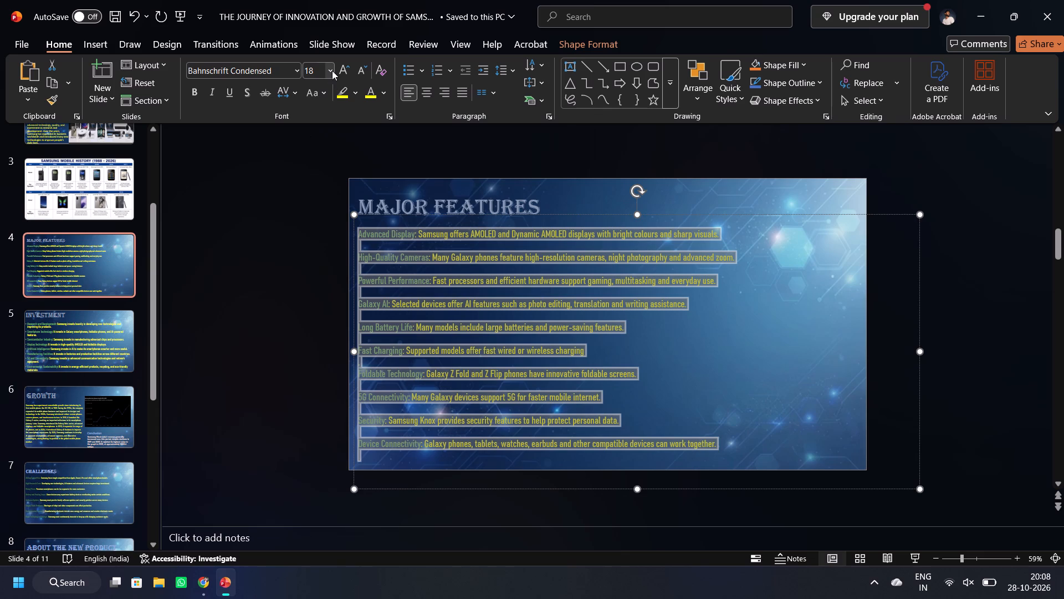
Set the size of the Major Features slide's body text to 19.
{"action": "left_click", "coordinate": [332, 70]}
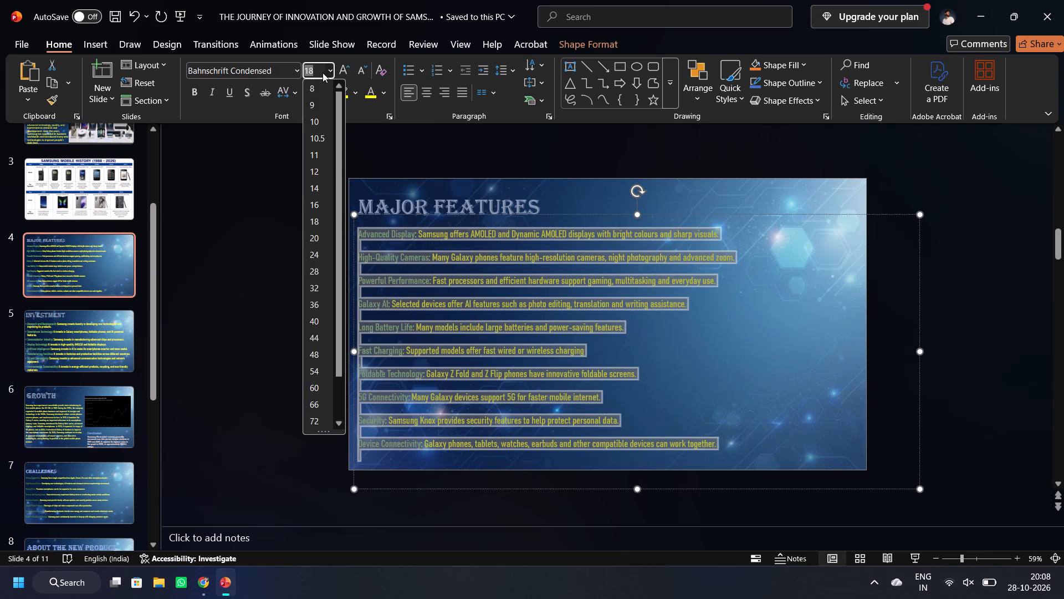
{"action": "key", "text": "BackSpace"}
{"action": "type", "text": "19"}
{"action": "key", "text": "Return"}
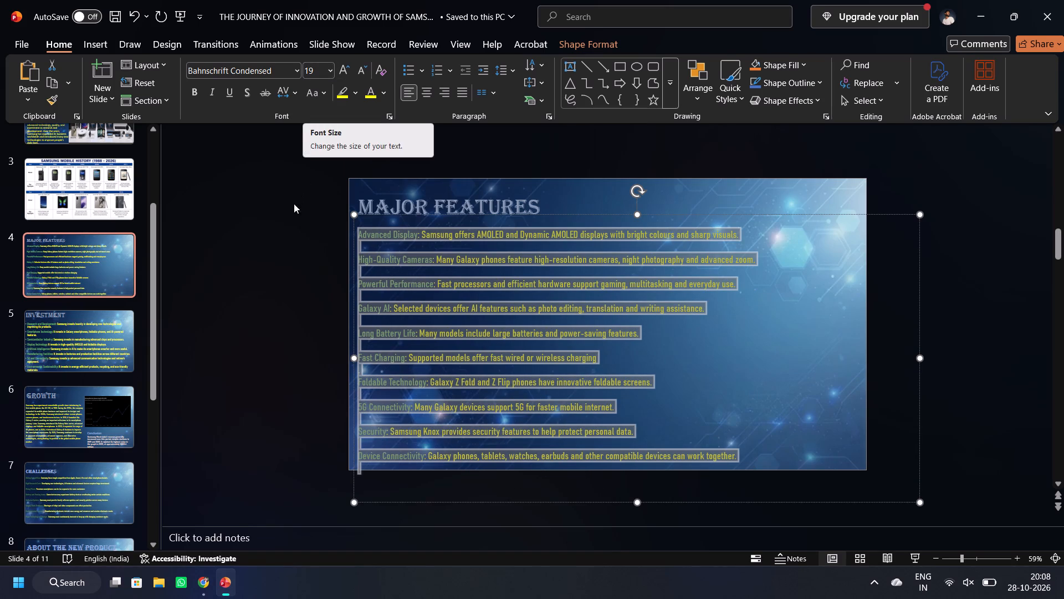
{"action": "left_click", "coordinate": [290, 216]}
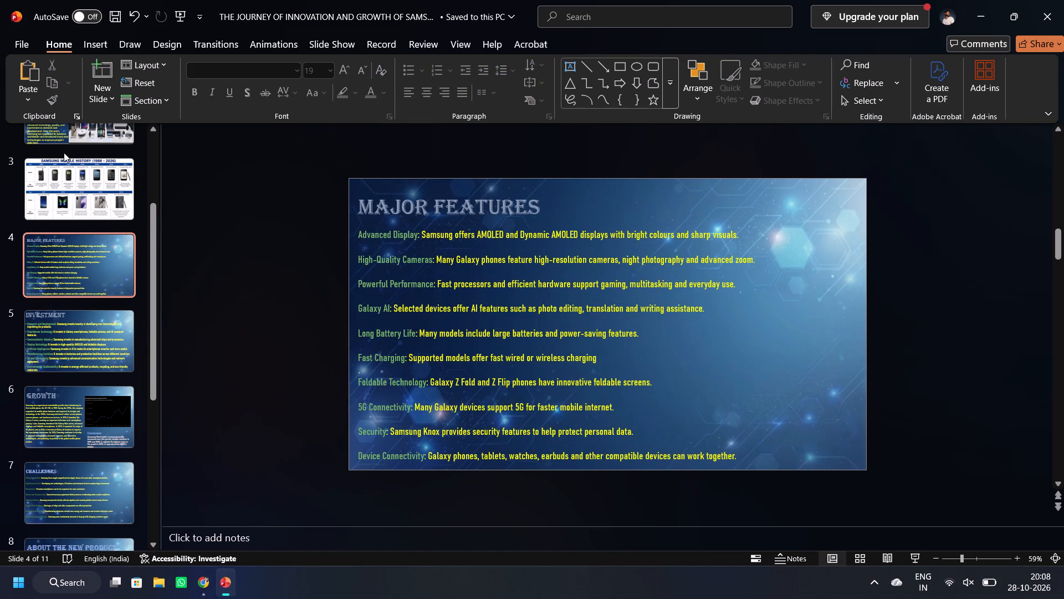
Shift the Introduction title on slide 2 slightly to the right, away from the slide's left edge.
{"action": "scroll", "coordinate": [64, 153], "scroll_direction": "up", "scroll_amount": 1}
{"action": "left_click", "coordinate": [69, 236]}
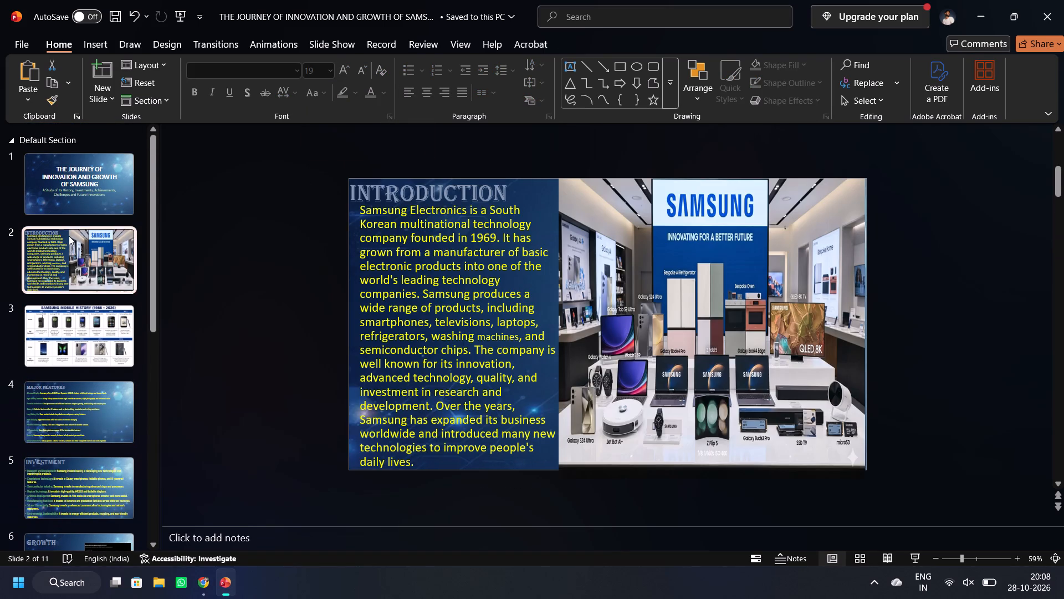
{"action": "left_click_drag", "start_coordinate": [357, 192], "coordinate": [363, 194]}
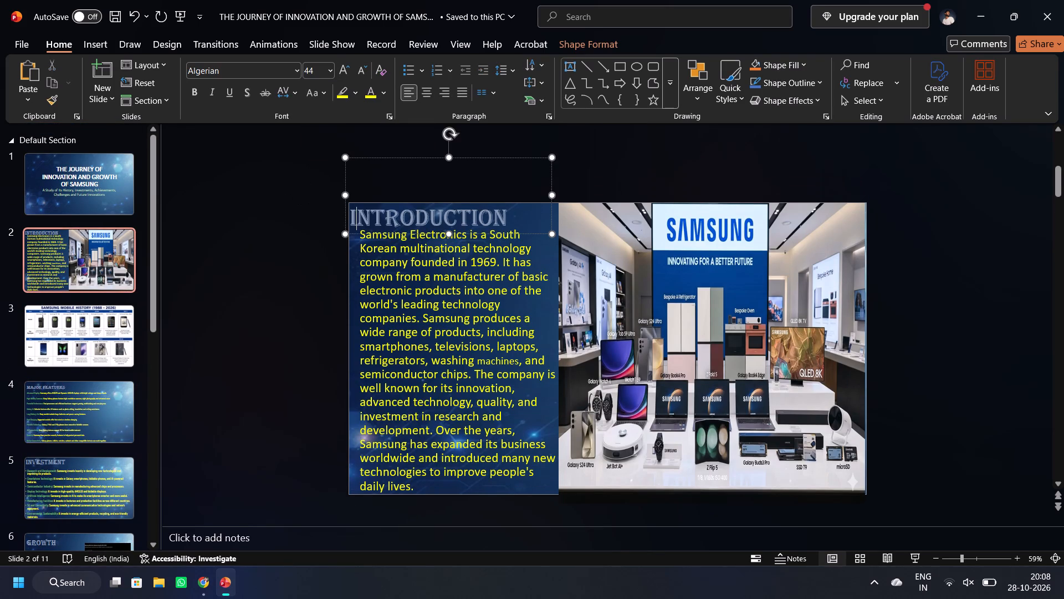
{"action": "left_click_drag", "start_coordinate": [363, 194], "coordinate": [404, 196]}
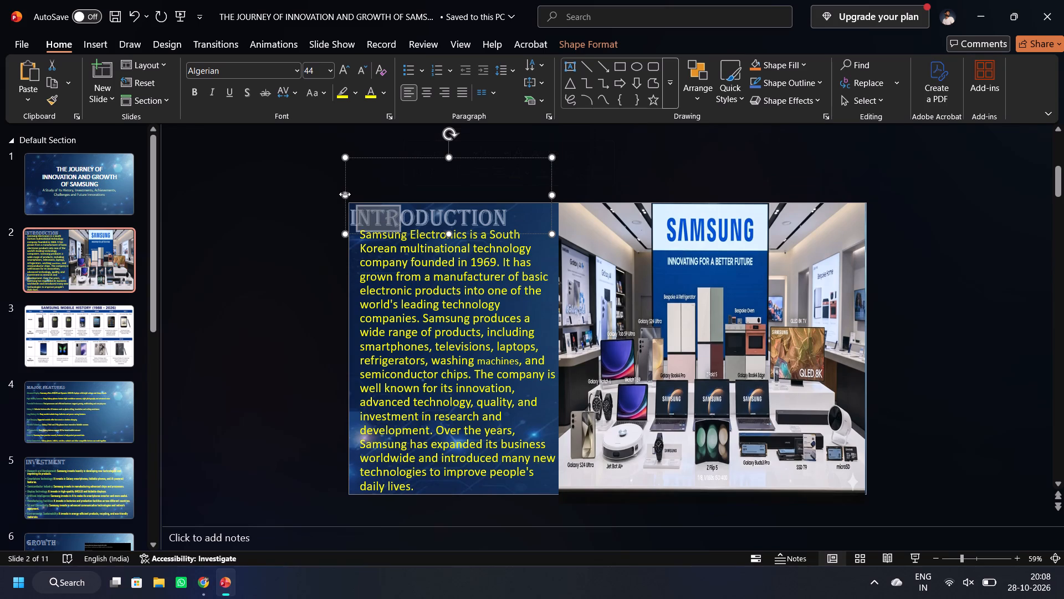
{"action": "left_click_drag", "start_coordinate": [346, 191], "coordinate": [360, 191]}
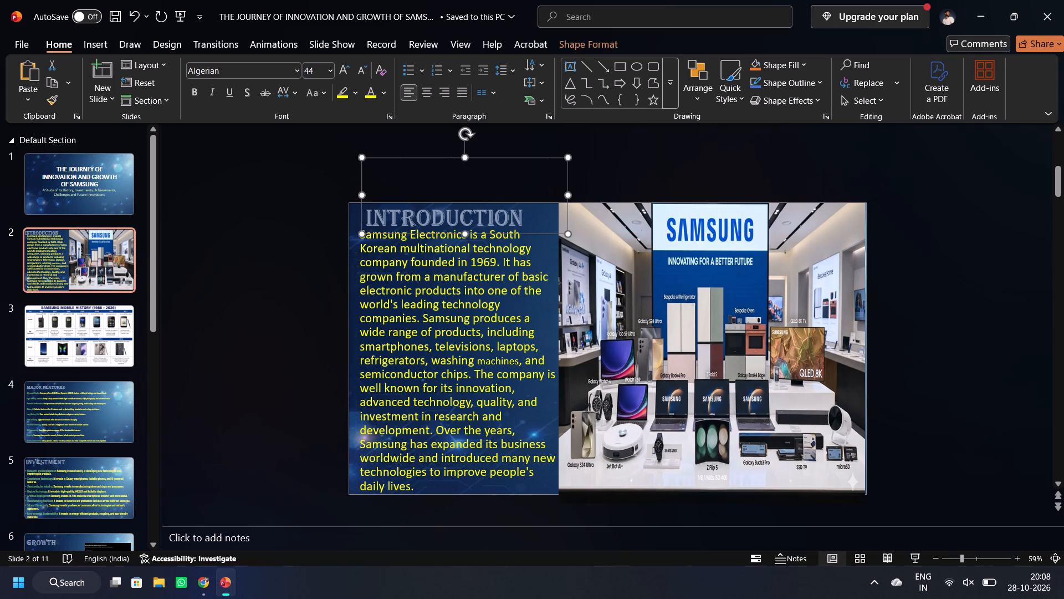
Change the font of the Introduction slide's whole body paragraph to Bahnschrift Condensed.
{"action": "left_click", "coordinate": [389, 296]}
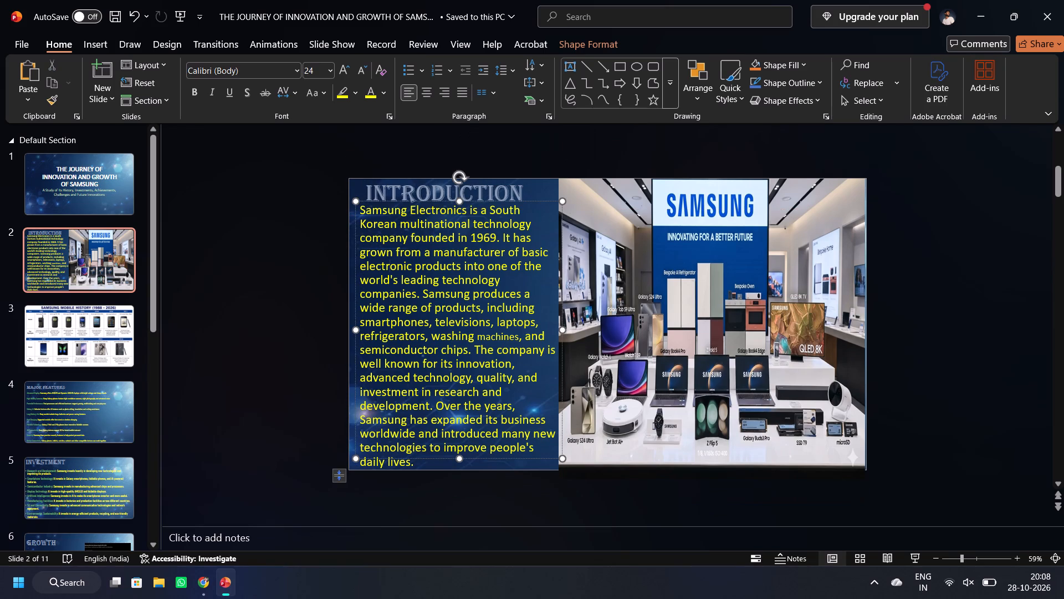
{"action": "left_click", "coordinate": [360, 210]}
{"action": "left_click_drag", "start_coordinate": [360, 210], "coordinate": [447, 464]}
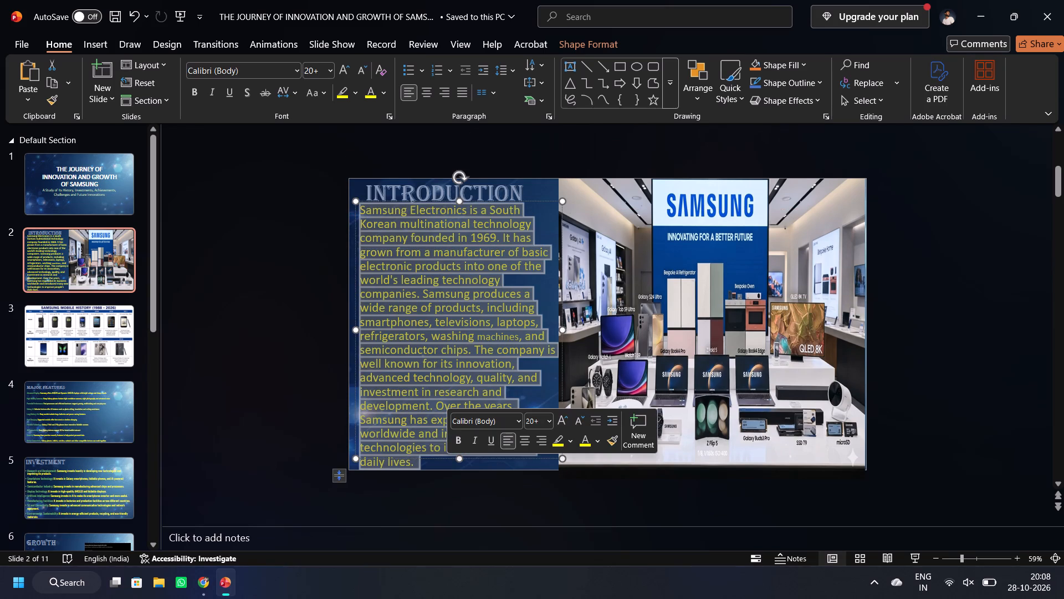
{"action": "left_click", "coordinate": [518, 424]}
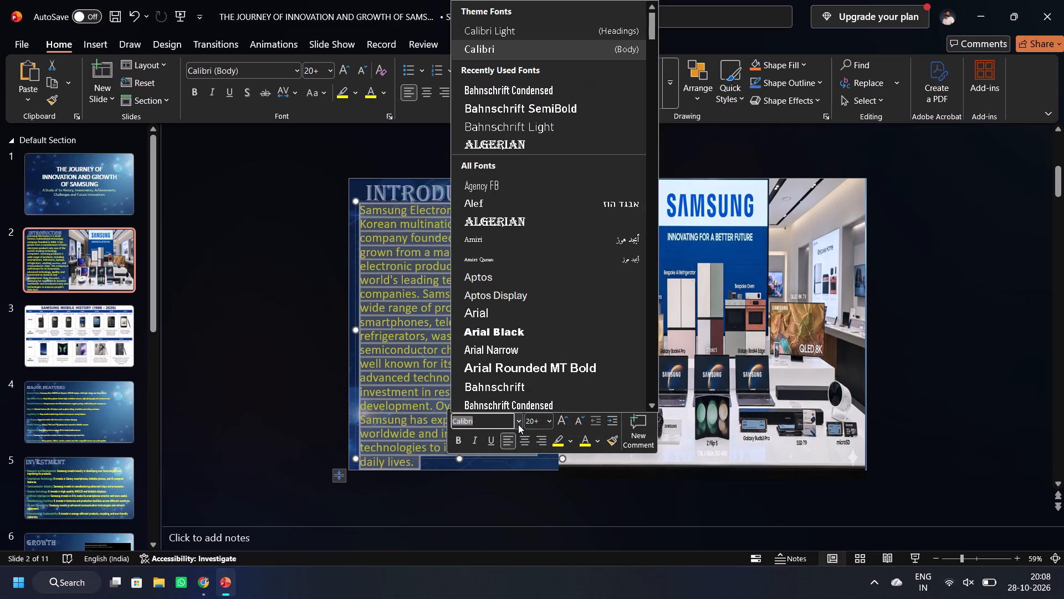
{"action": "left_click", "coordinate": [504, 93]}
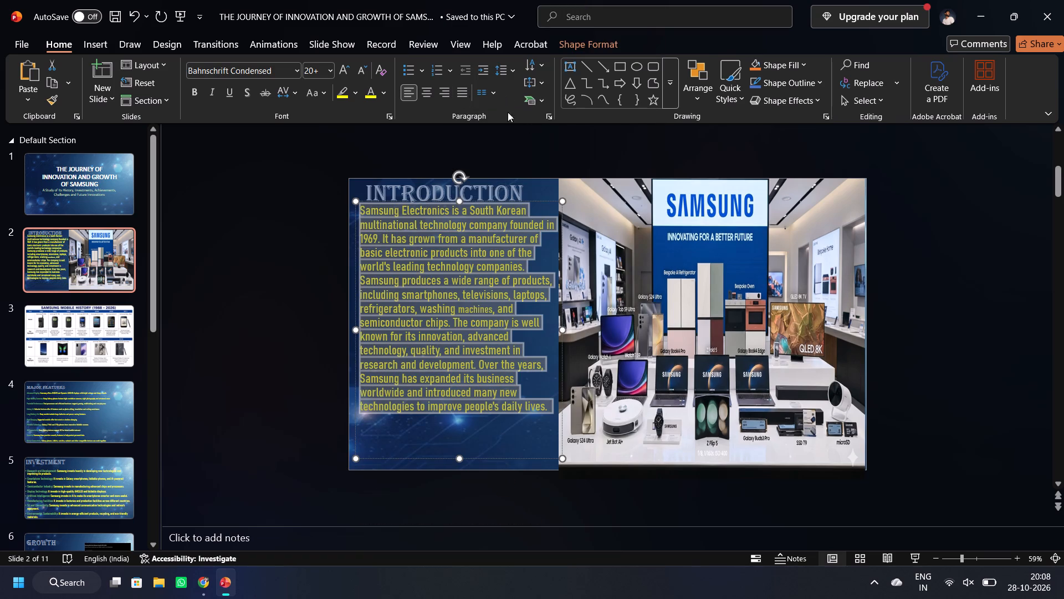
Set the size of the Introduction slide's body paragraph to 24.
{"action": "left_click", "coordinate": [330, 68]}
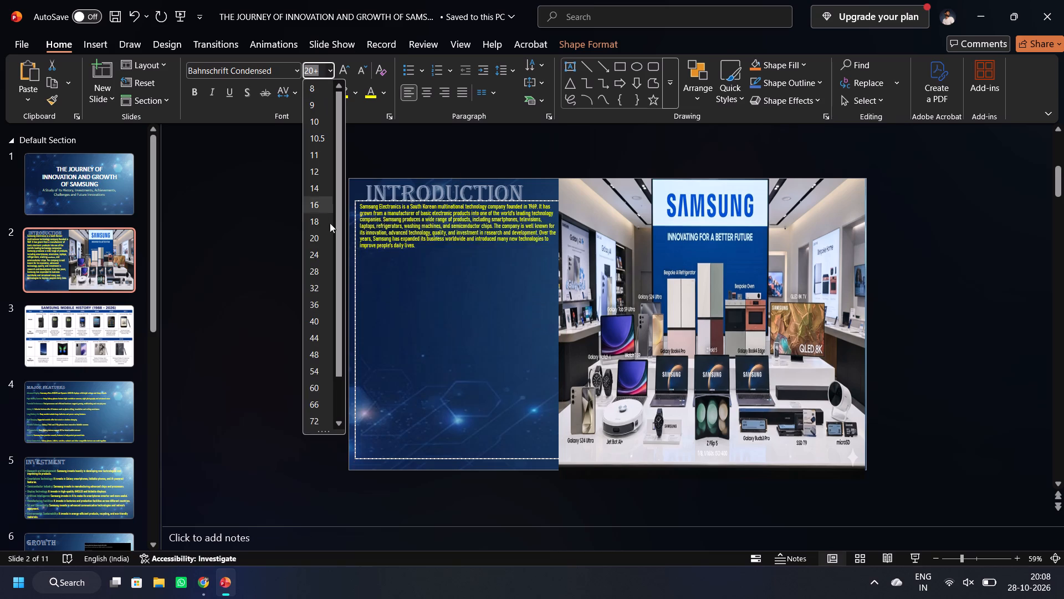
{"action": "left_click", "coordinate": [323, 257]}
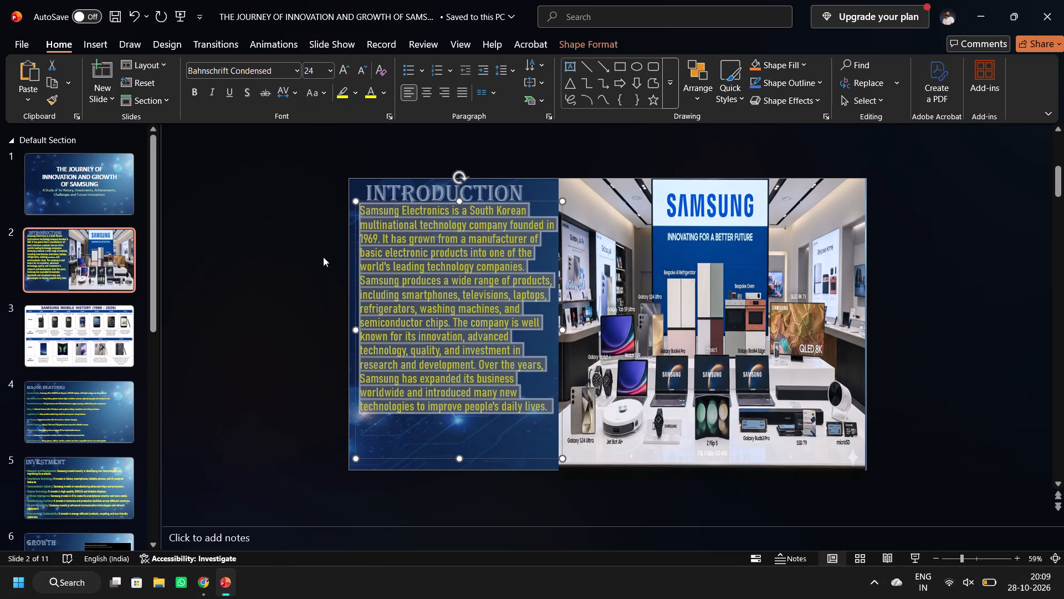
Lower the top edge of the Introduction body text box to leave a gap below the title.
{"action": "left_click_drag", "start_coordinate": [458, 203], "coordinate": [458, 220]}
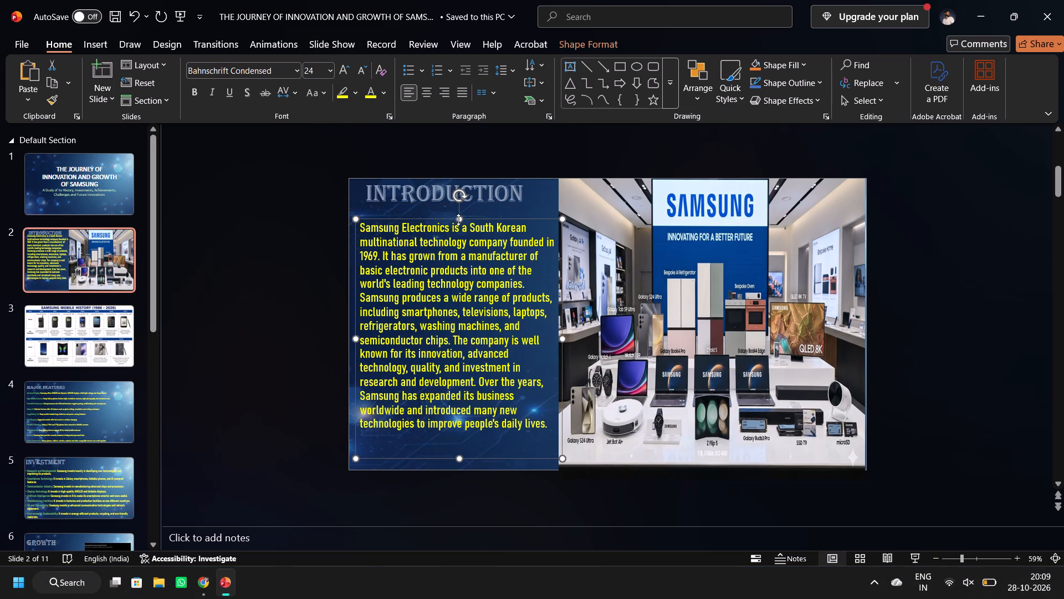
{"action": "left_click", "coordinate": [296, 253]}
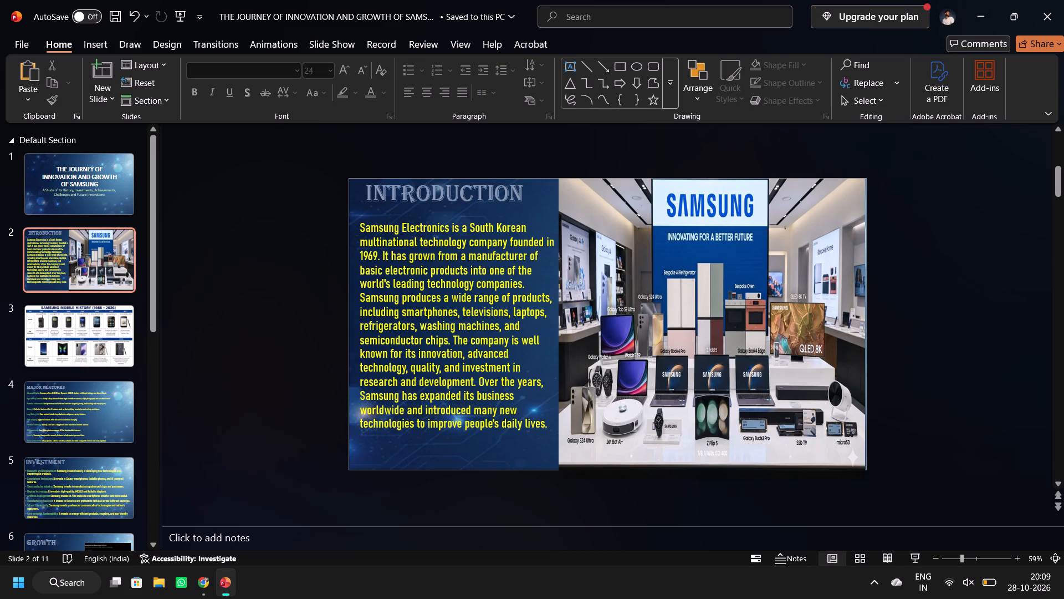
Extend the Introduction title box downward so the title sits slightly lower, clear of the slide's top edge.
{"action": "left_click", "coordinate": [386, 187]}
{"action": "left_click_drag", "start_coordinate": [418, 214], "coordinate": [418, 220]}
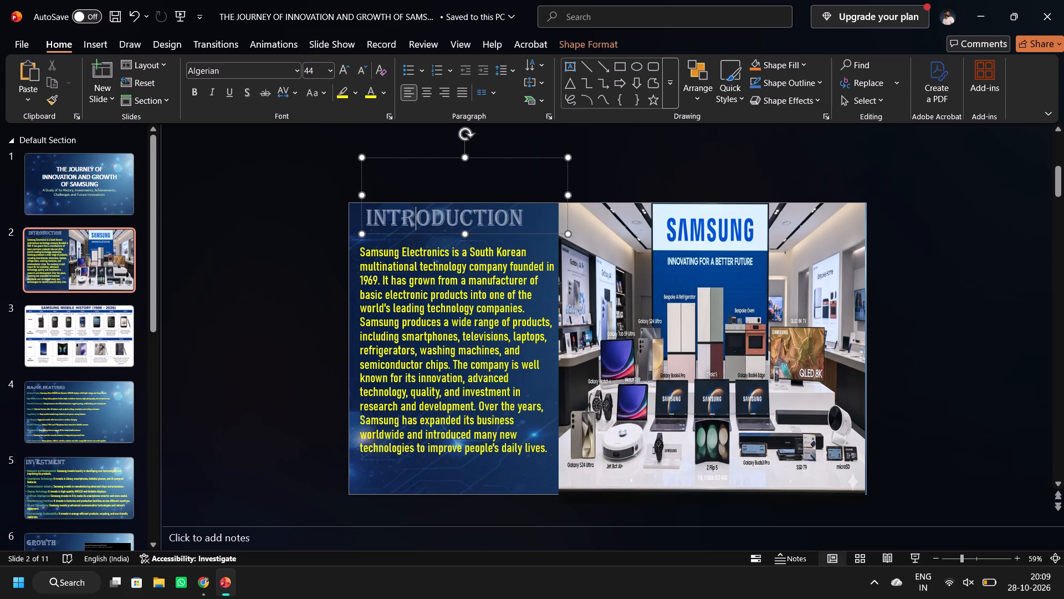
{"action": "left_click_drag", "start_coordinate": [418, 220], "coordinate": [418, 235]}
{"action": "left_click_drag", "start_coordinate": [467, 235], "coordinate": [468, 236]}
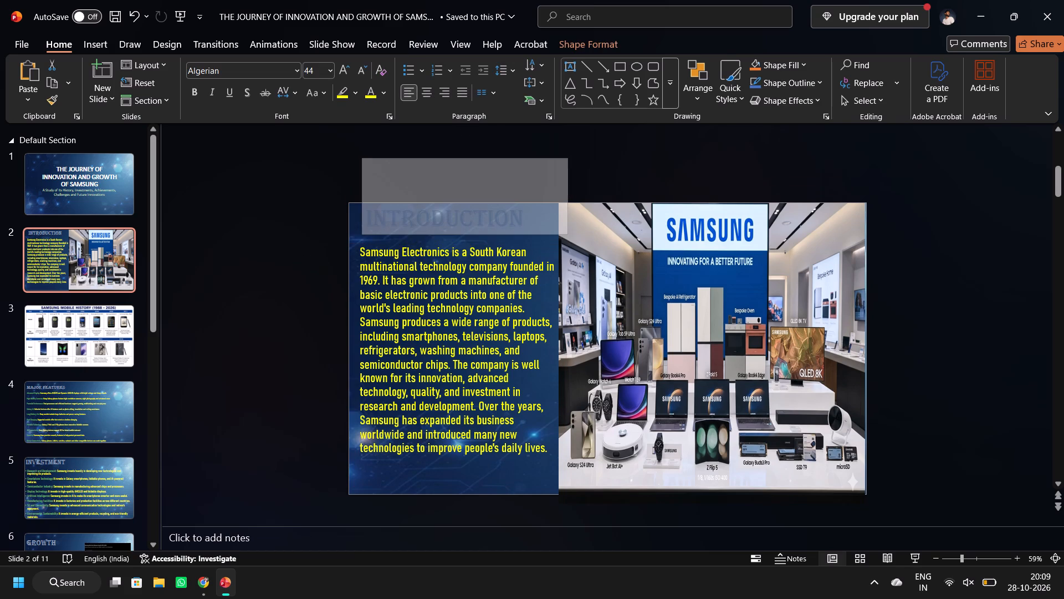
{"action": "left_click_drag", "start_coordinate": [468, 236], "coordinate": [468, 240]}
Lower the top edge of the Introduction body text box a little more to widen the gap below the title.
{"action": "left_click", "coordinate": [462, 253]}
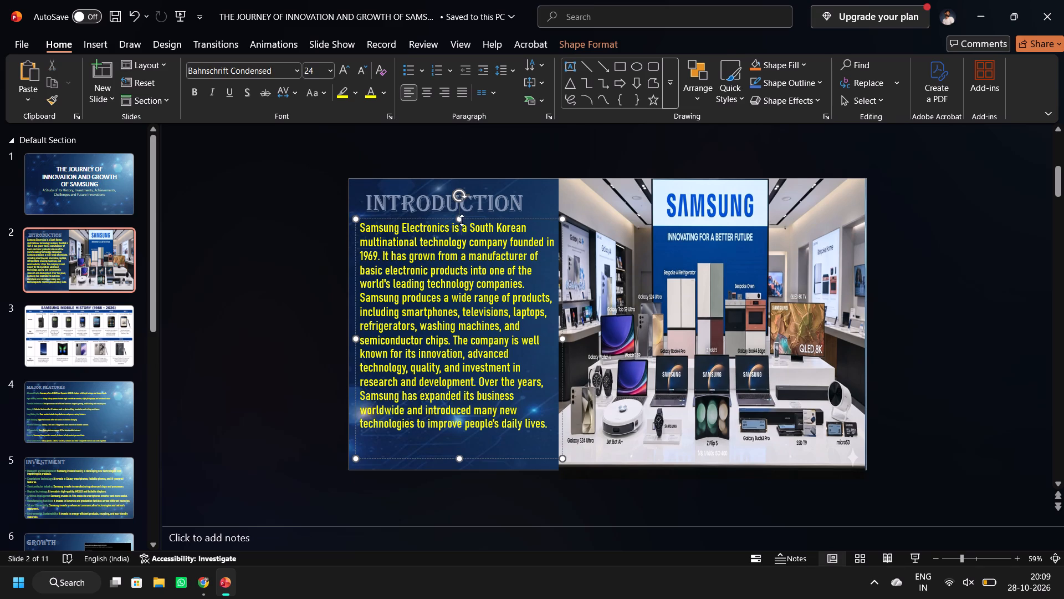
{"action": "left_click_drag", "start_coordinate": [462, 220], "coordinate": [462, 227]}
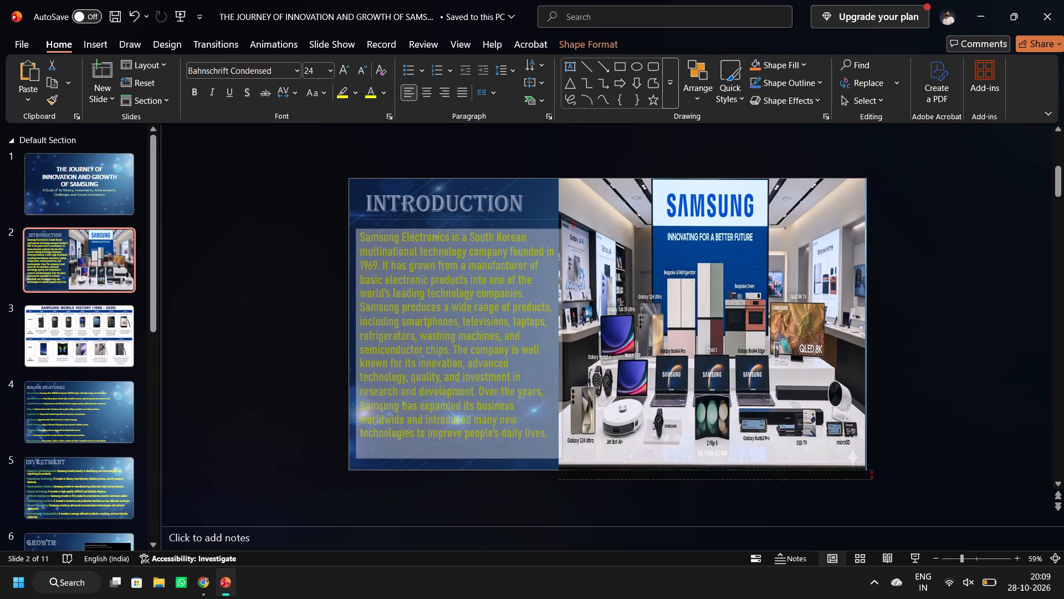
{"action": "left_click_drag", "start_coordinate": [462, 227], "coordinate": [462, 225]}
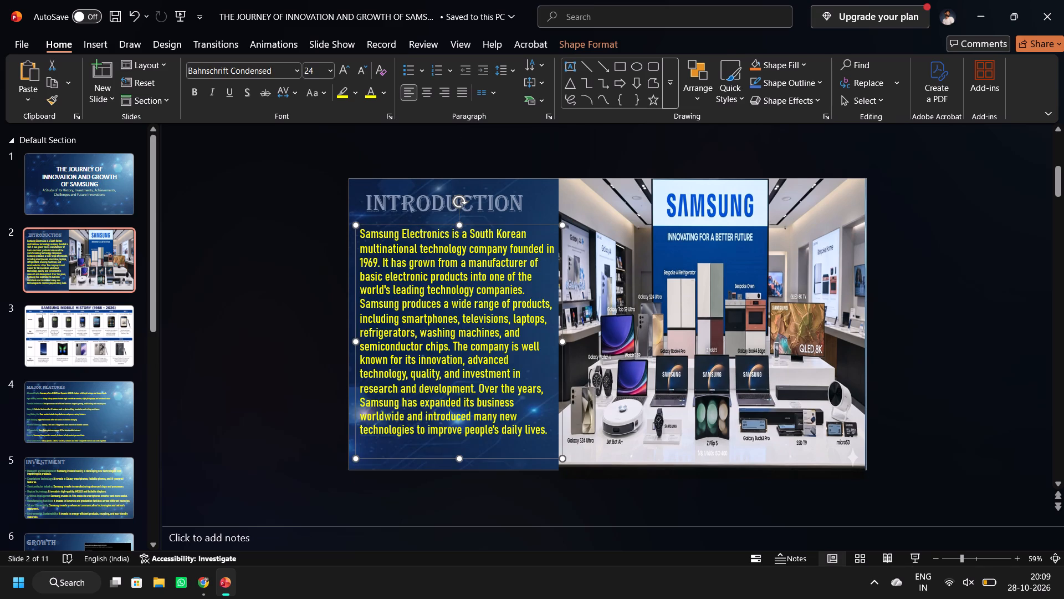
Narrow the Samsung store picture on the Introduction slide from its text-facing side to leave a gap beside the body paragraph.
{"action": "left_click", "coordinate": [612, 302]}
{"action": "left_click_drag", "start_coordinate": [559, 330], "coordinate": [563, 331]}
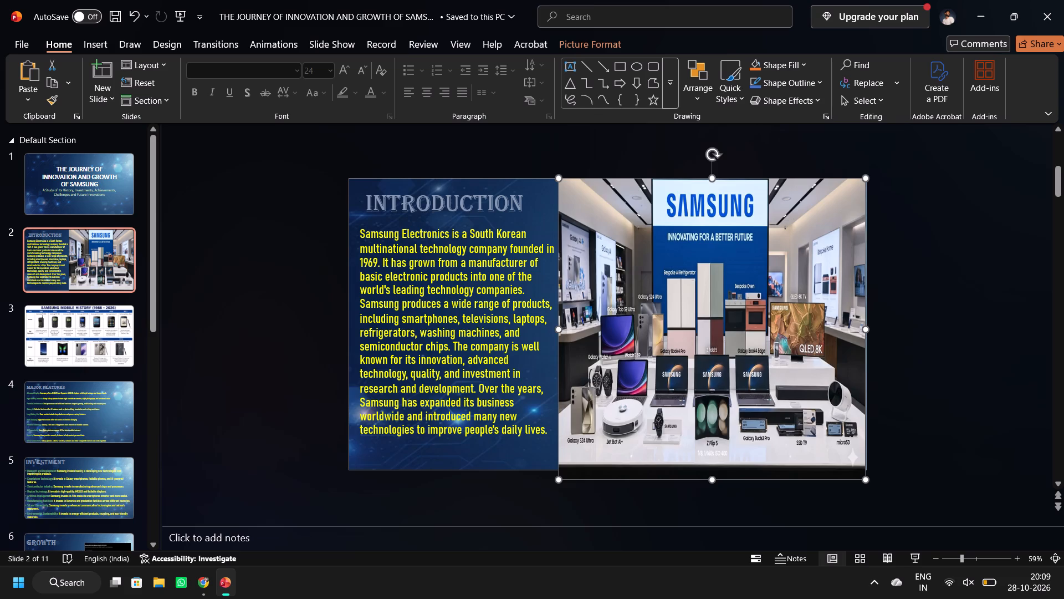
{"action": "left_click_drag", "start_coordinate": [563, 331], "coordinate": [573, 331]}
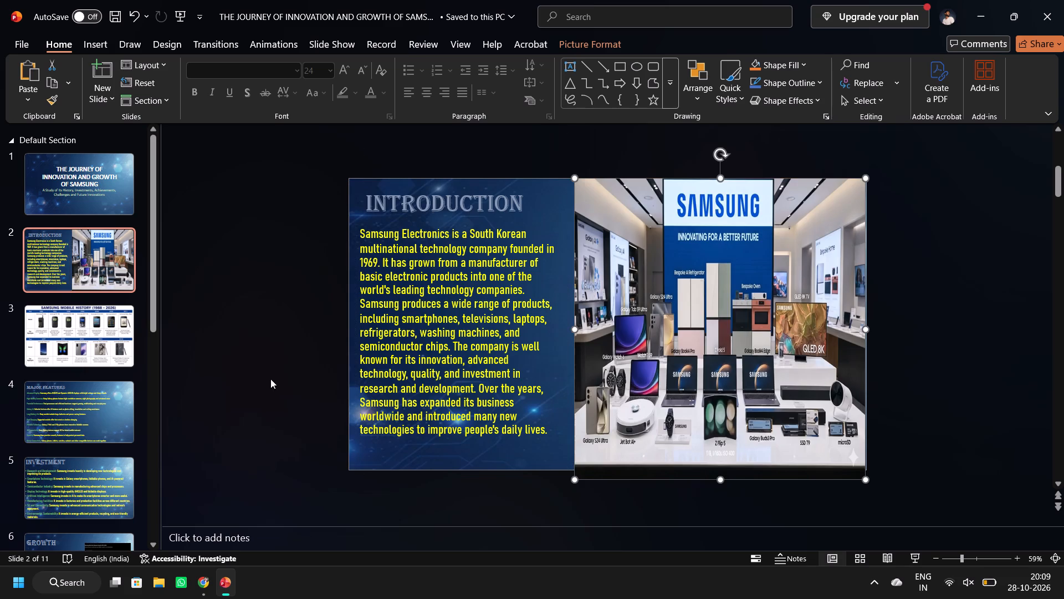
{"action": "left_click", "coordinate": [250, 373]}
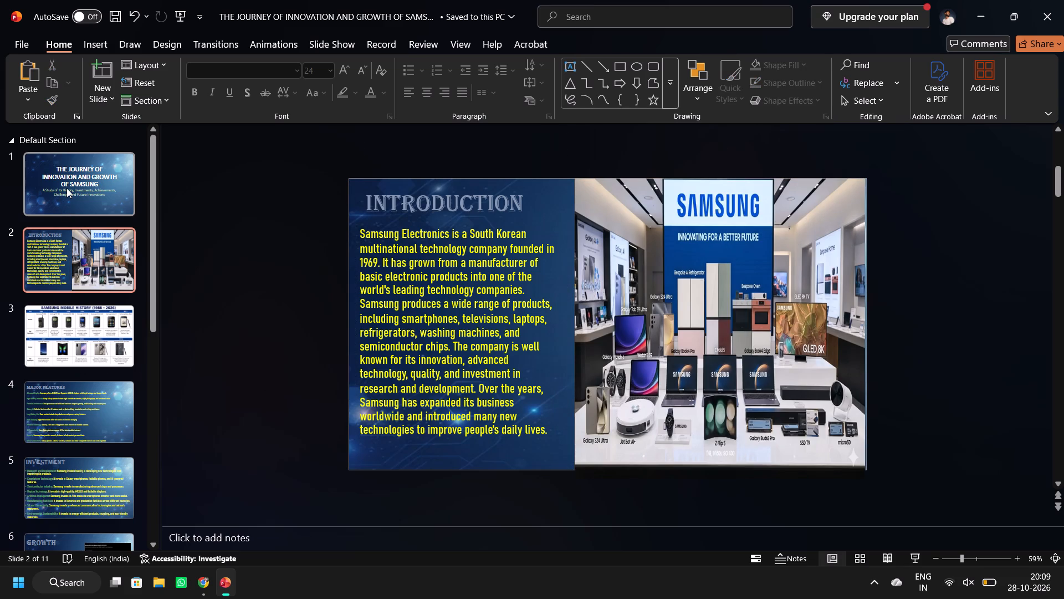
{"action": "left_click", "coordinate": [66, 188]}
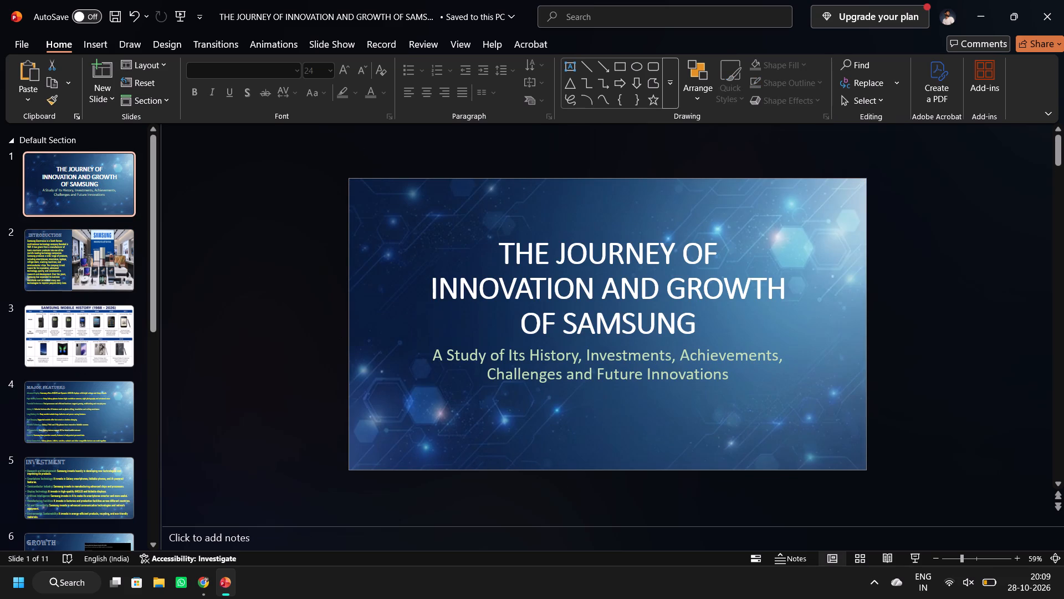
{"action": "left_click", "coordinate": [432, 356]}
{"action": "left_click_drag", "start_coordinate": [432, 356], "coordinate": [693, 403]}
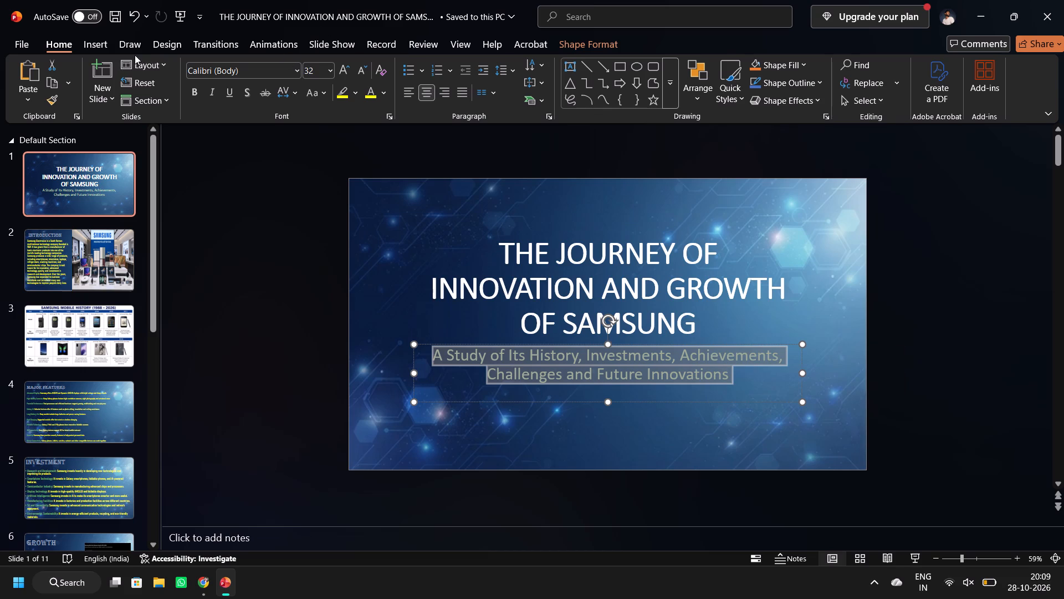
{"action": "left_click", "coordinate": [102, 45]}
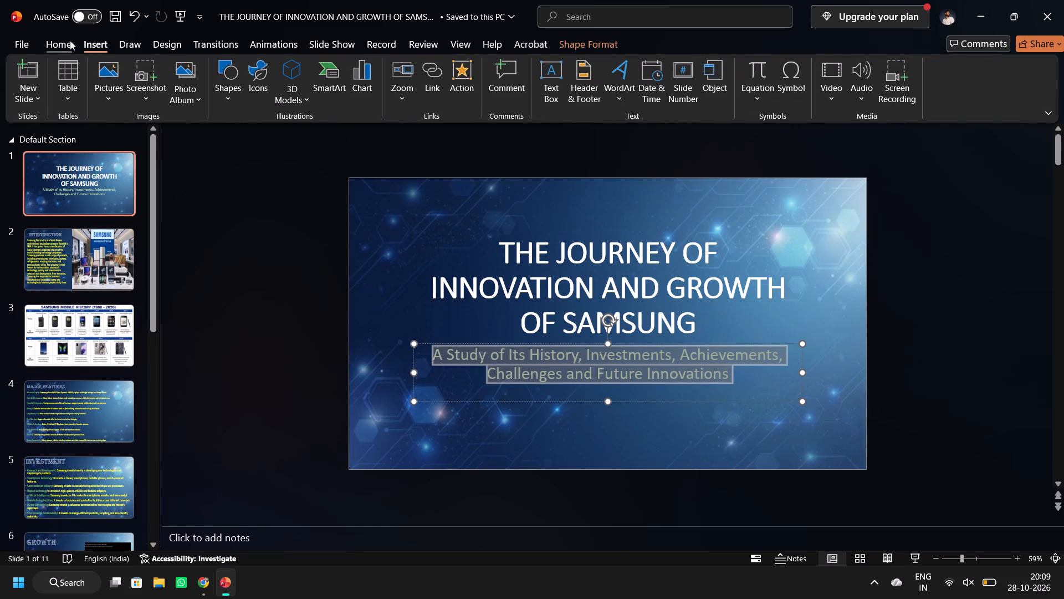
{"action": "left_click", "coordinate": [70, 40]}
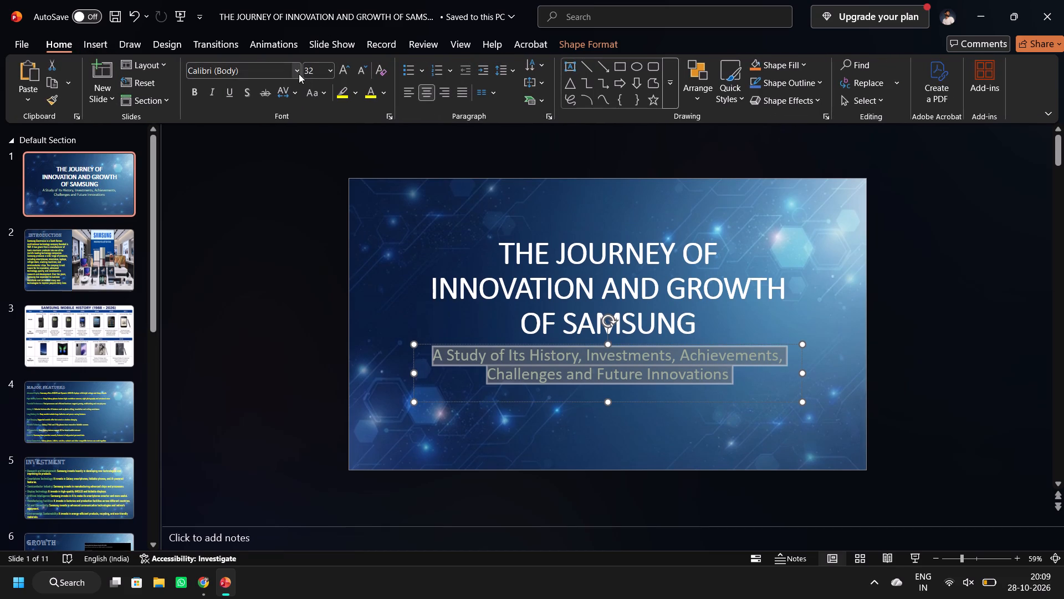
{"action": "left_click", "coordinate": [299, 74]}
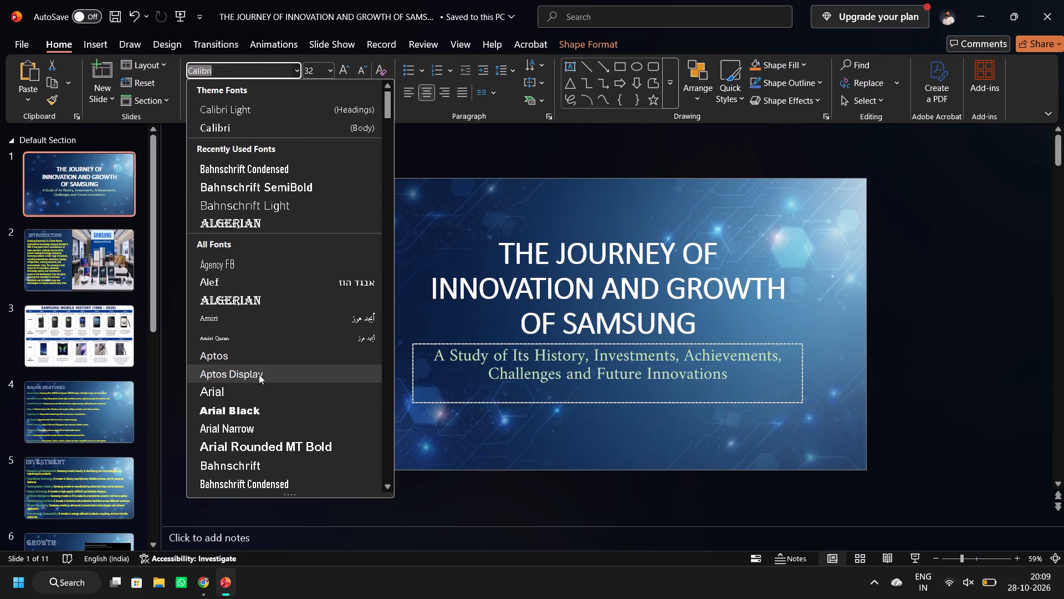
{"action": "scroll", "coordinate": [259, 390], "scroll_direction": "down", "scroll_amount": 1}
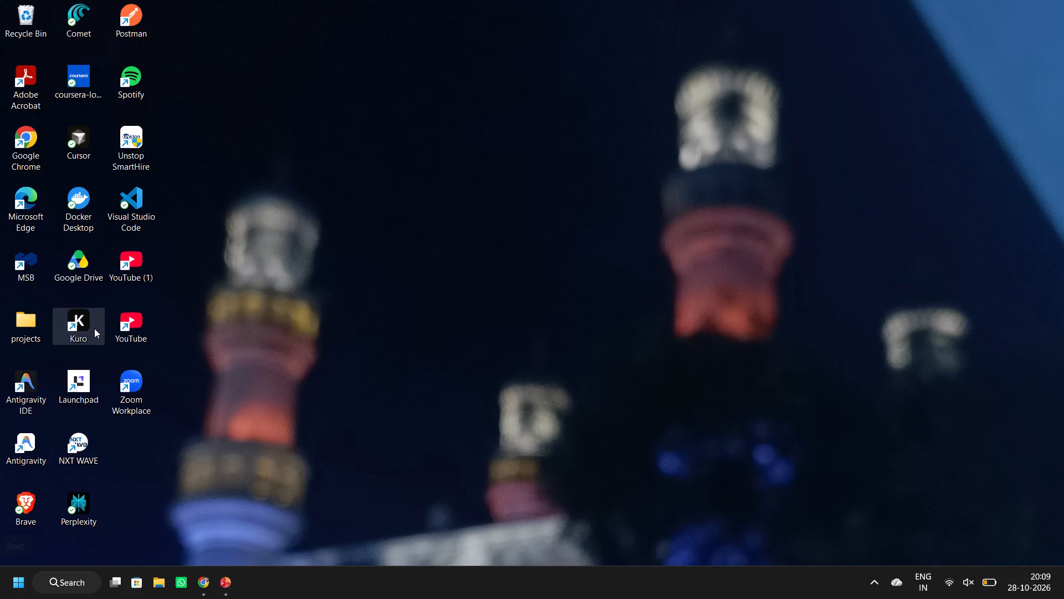
Open the Kuro application from the desktop.
{"action": "double_click", "coordinate": [94, 328]}
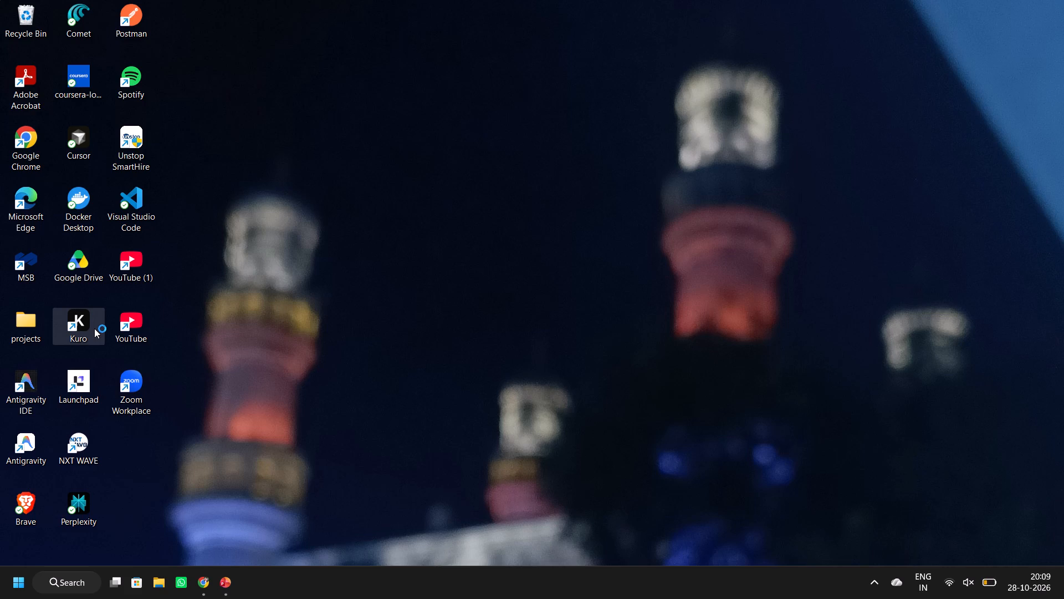
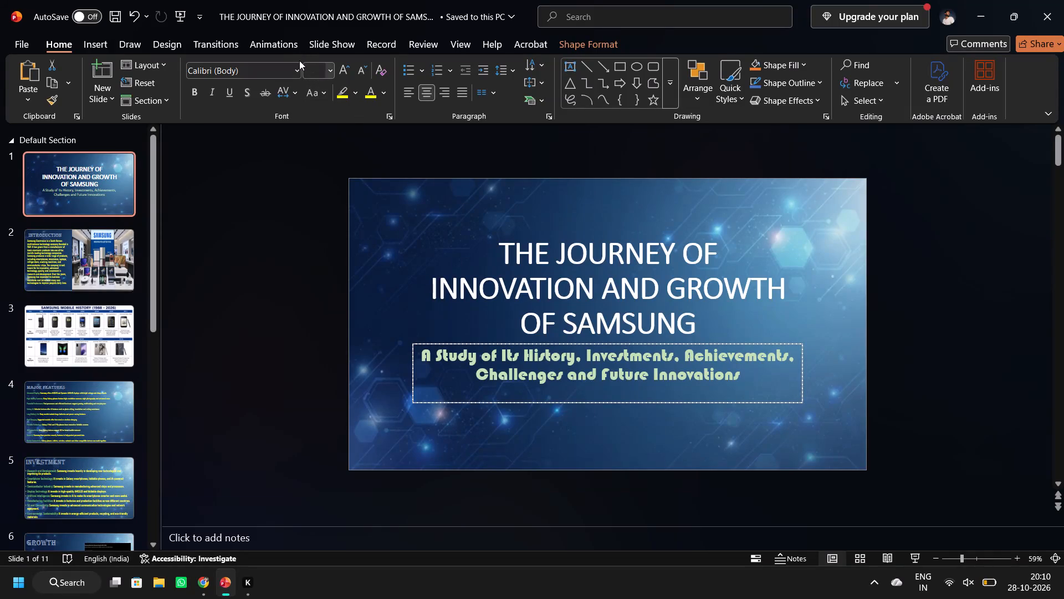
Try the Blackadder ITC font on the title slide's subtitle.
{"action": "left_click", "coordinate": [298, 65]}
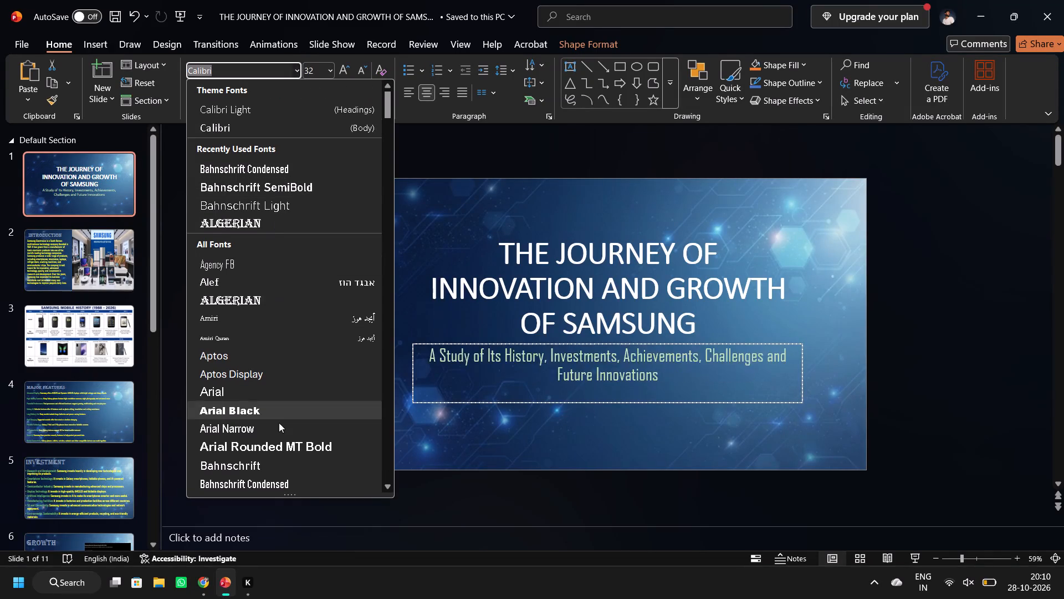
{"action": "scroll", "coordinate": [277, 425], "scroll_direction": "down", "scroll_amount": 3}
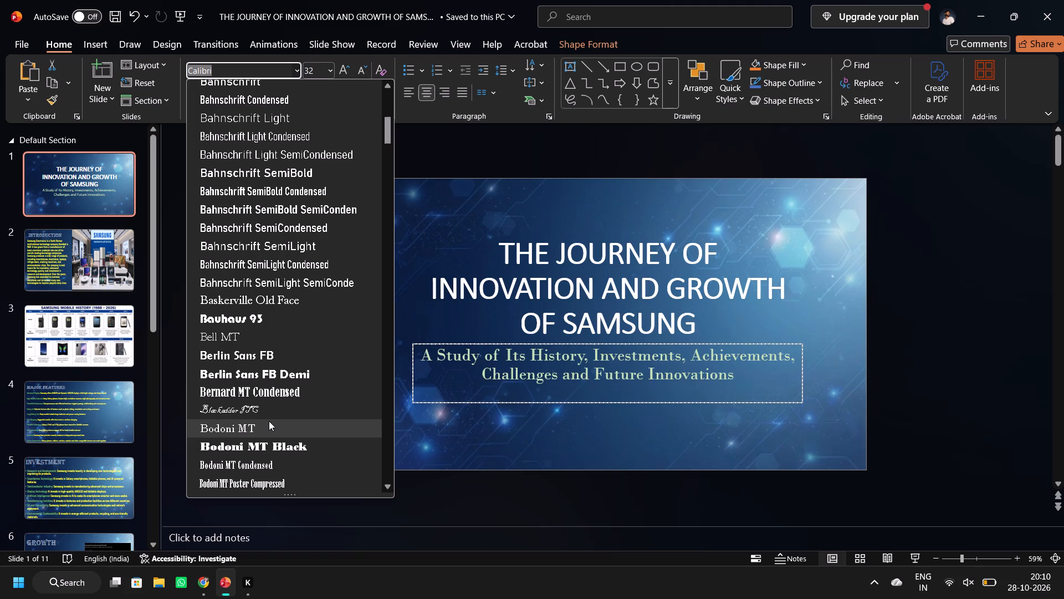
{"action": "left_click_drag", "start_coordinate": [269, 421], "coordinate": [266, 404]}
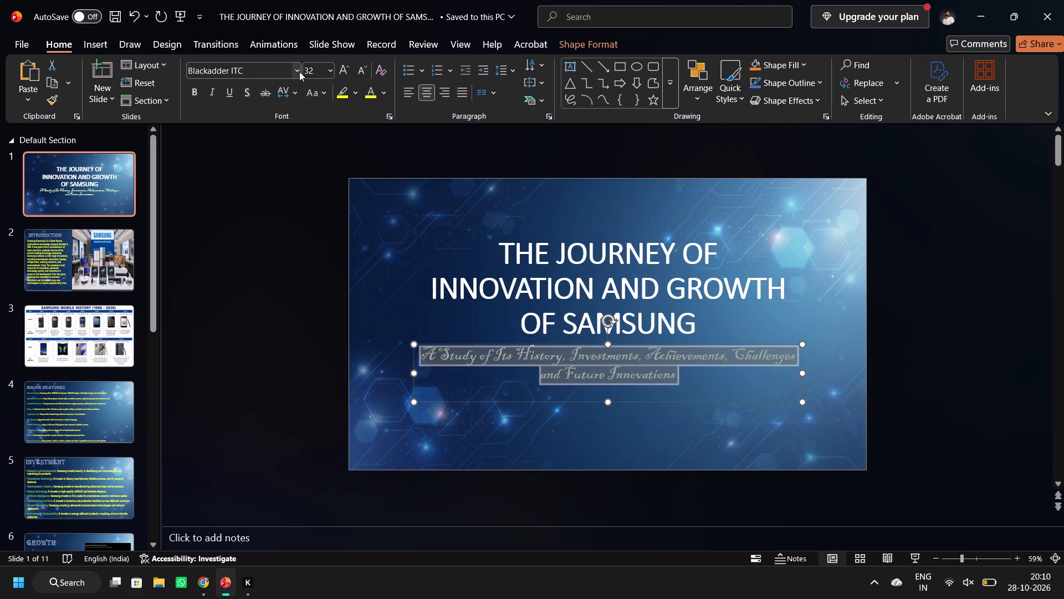
Set the title slide's subtitle to Bradley Hand ITC at size 44.
{"action": "left_click", "coordinate": [296, 66]}
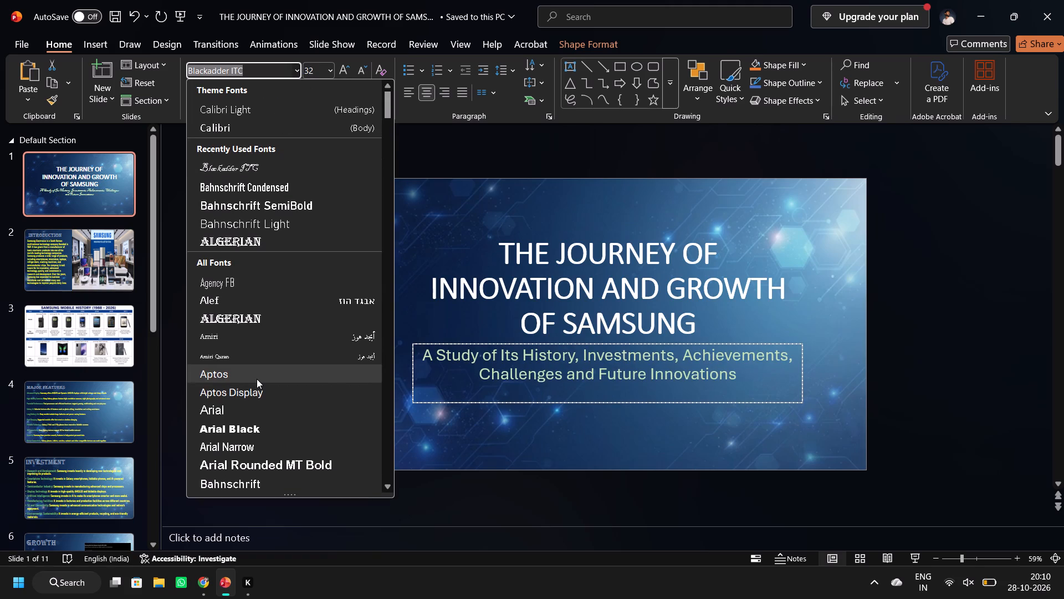
{"action": "scroll", "coordinate": [257, 379], "scroll_direction": "down", "scroll_amount": 4}
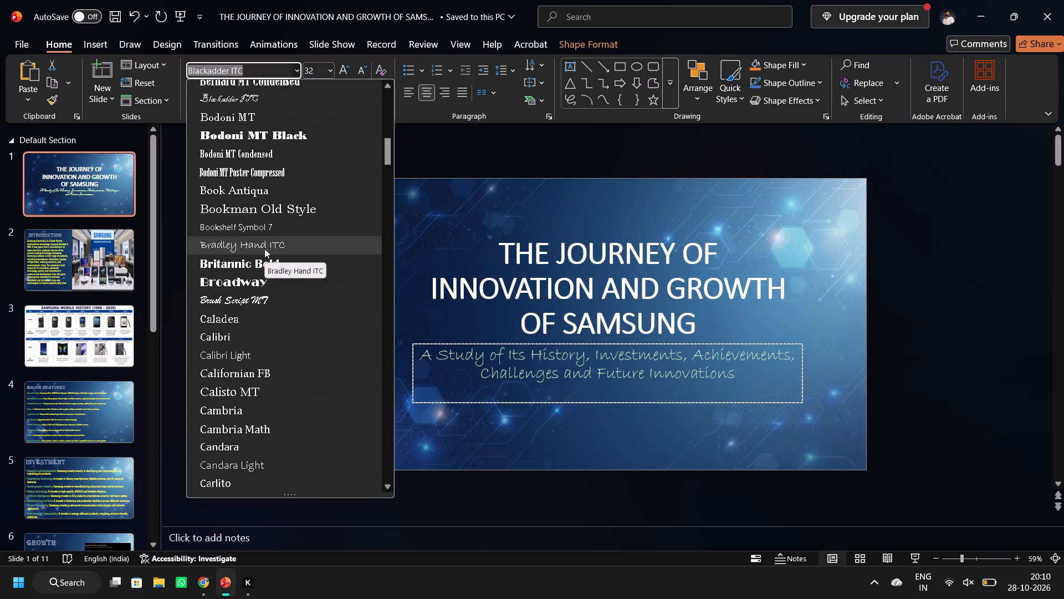
{"action": "left_click", "coordinate": [264, 248]}
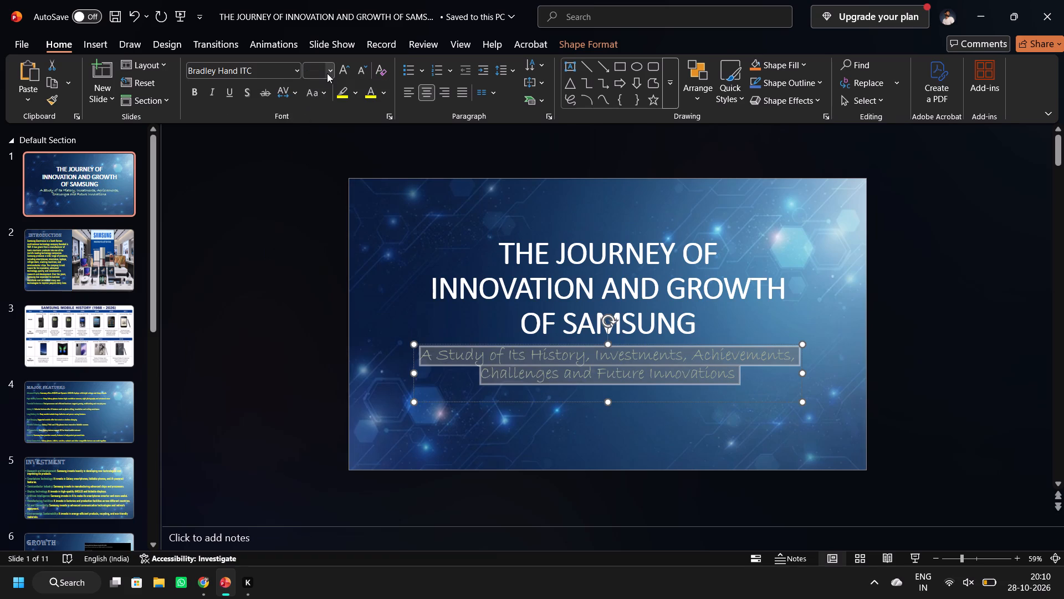
{"action": "left_click", "coordinate": [330, 70]}
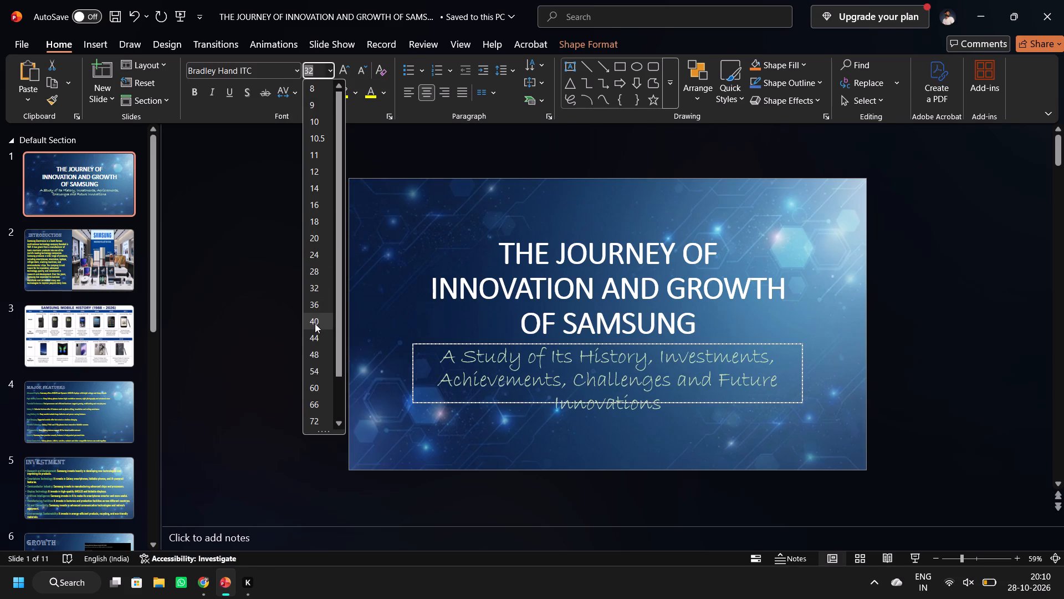
{"action": "left_click", "coordinate": [318, 338]}
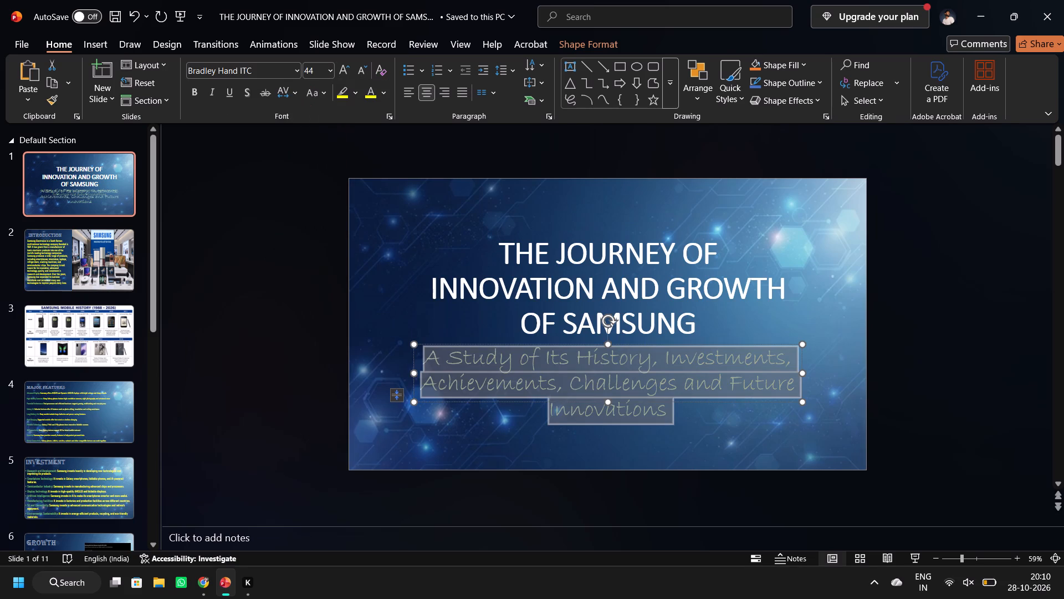
Change the font of the main title on the title slide to Bradley Hand ITC.
{"action": "left_click", "coordinate": [495, 253]}
{"action": "left_click_drag", "start_coordinate": [495, 253], "coordinate": [653, 333]}
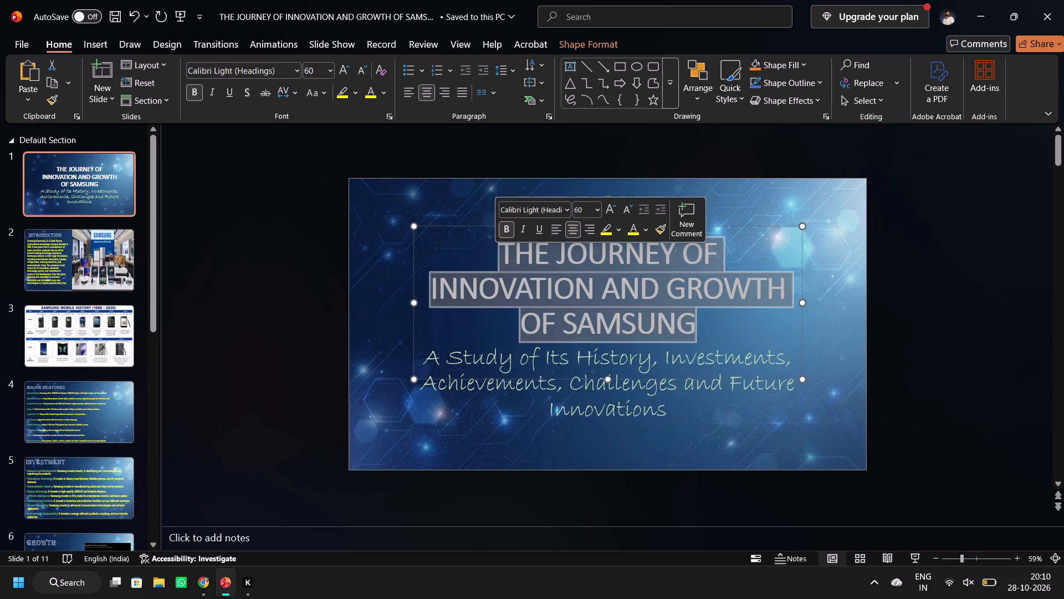
{"action": "left_click_drag", "start_coordinate": [653, 333], "coordinate": [656, 333]}
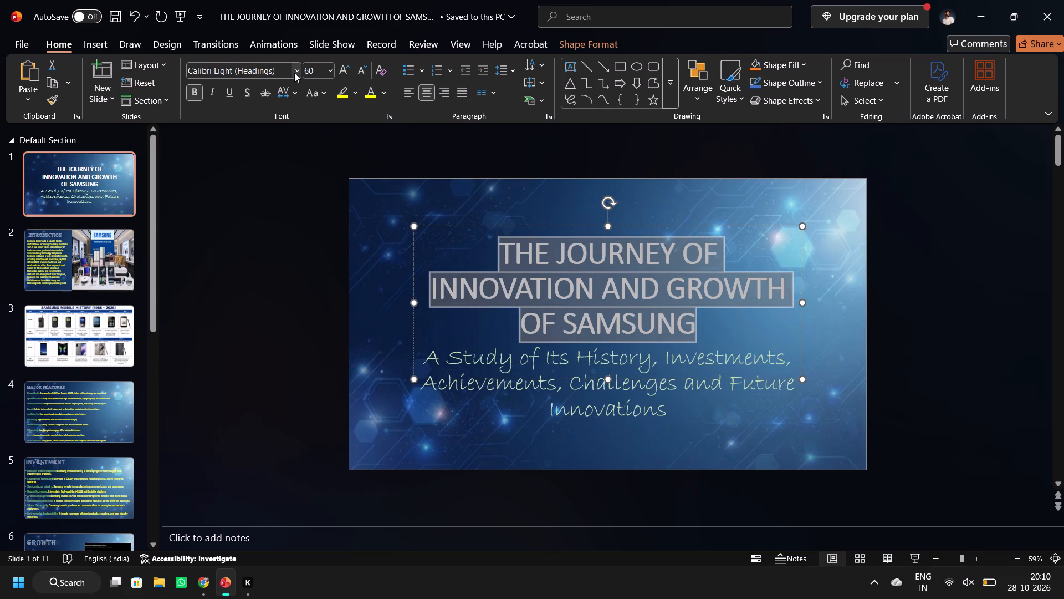
{"action": "left_click", "coordinate": [294, 73]}
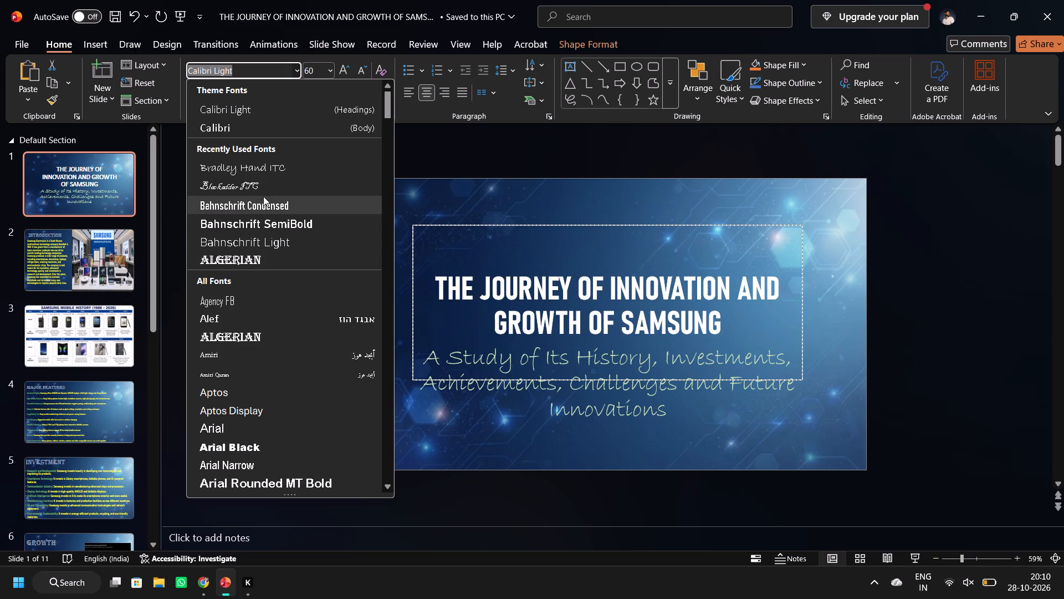
{"action": "left_click", "coordinate": [252, 166]}
{"action": "left_click", "coordinate": [240, 235]}
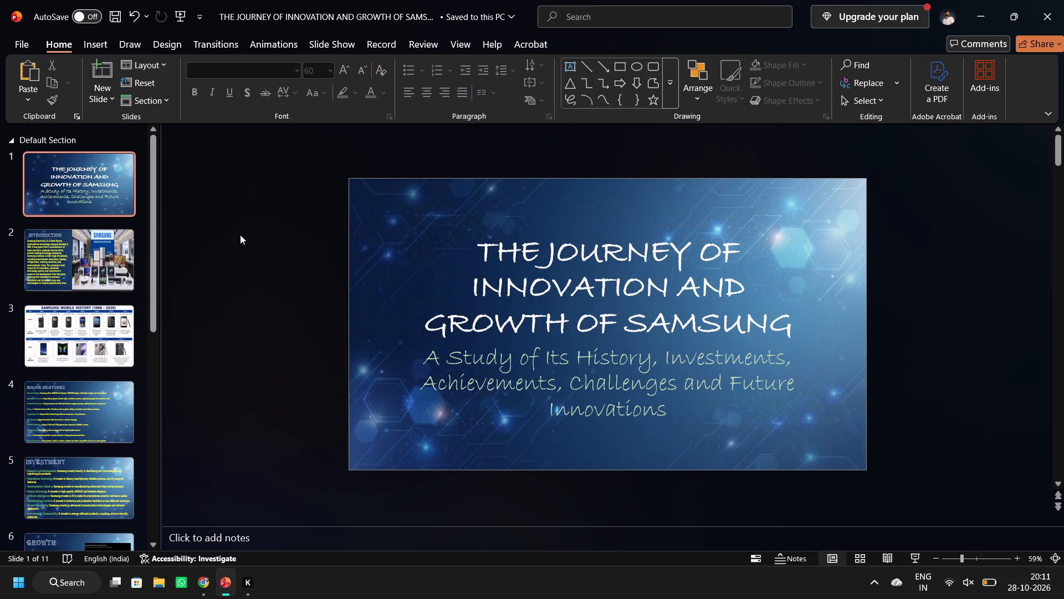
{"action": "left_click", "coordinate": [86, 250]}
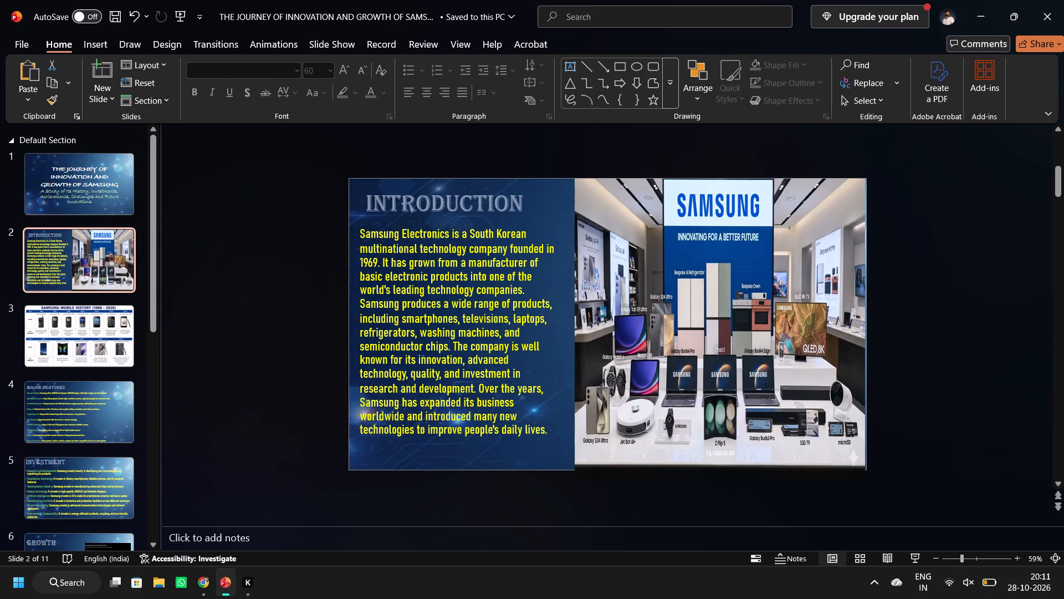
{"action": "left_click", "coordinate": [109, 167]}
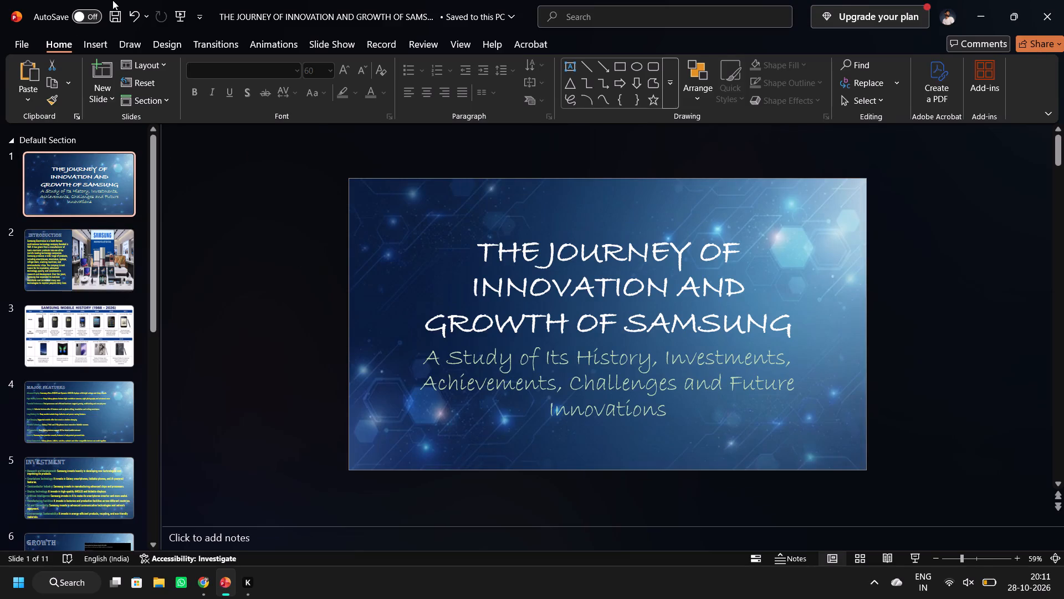
Turn on AutoSave by uploading a copy of the presentation to OneDrive - Personal.
{"action": "left_click", "coordinate": [79, 15]}
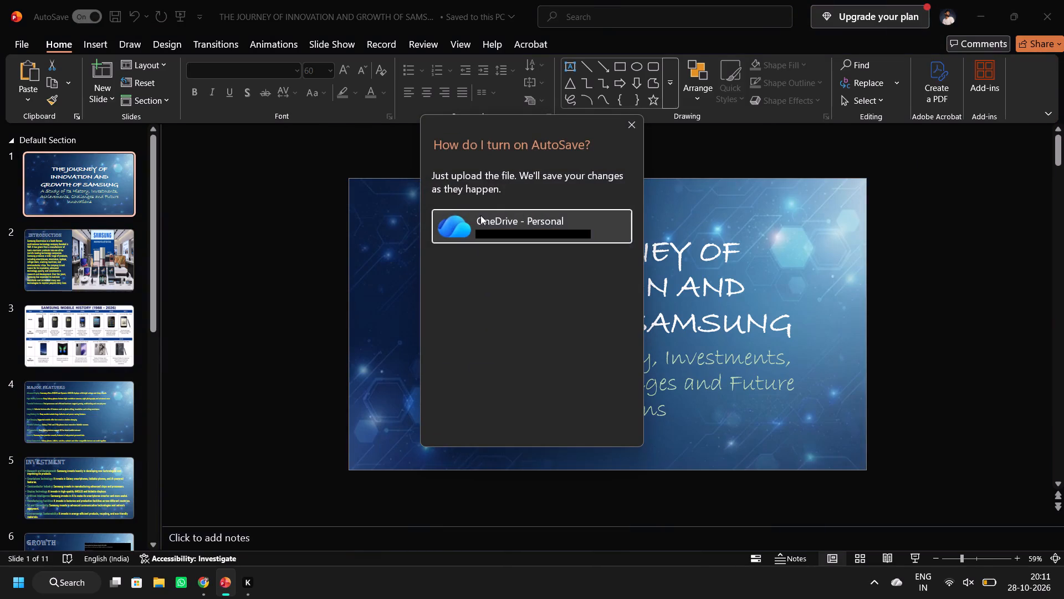
{"action": "left_click", "coordinate": [550, 223]}
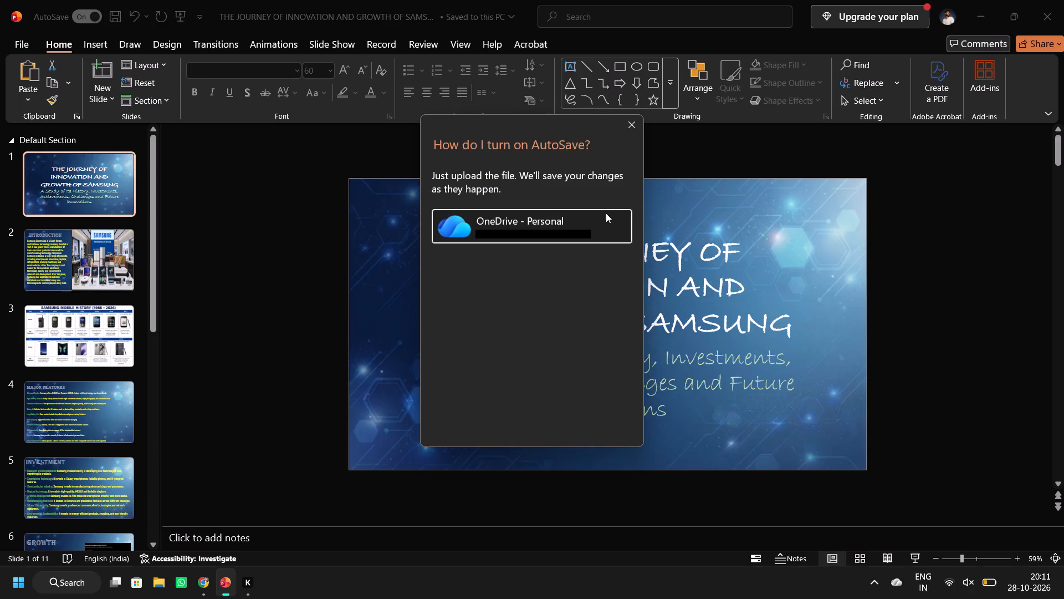
{"action": "left_click", "coordinate": [629, 132]}
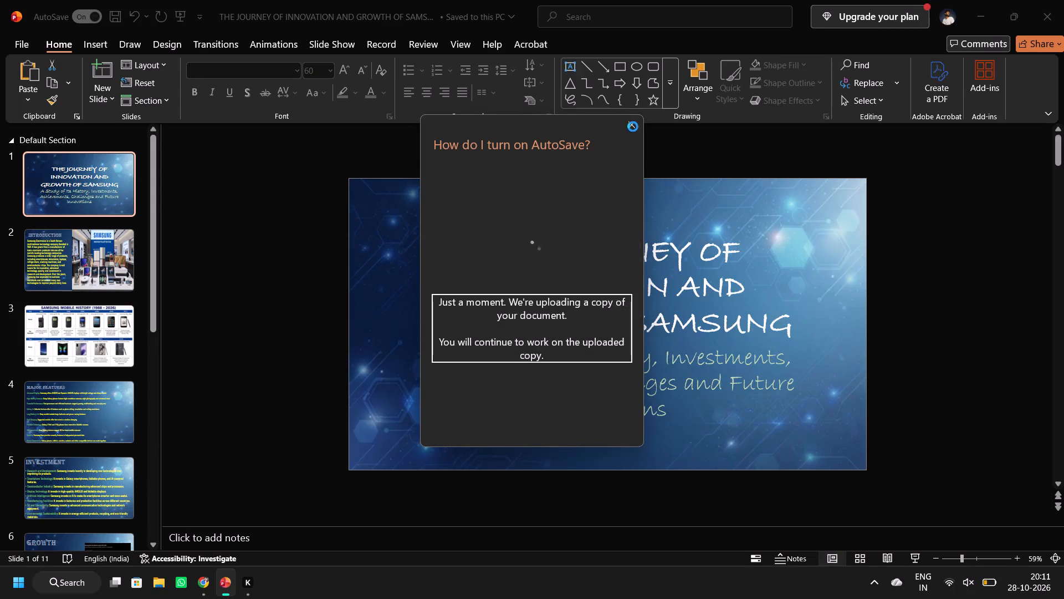
{"action": "left_click", "coordinate": [633, 126]}
{"action": "scroll", "coordinate": [531, 79], "scroll_direction": "left", "scroll_amount": 2}
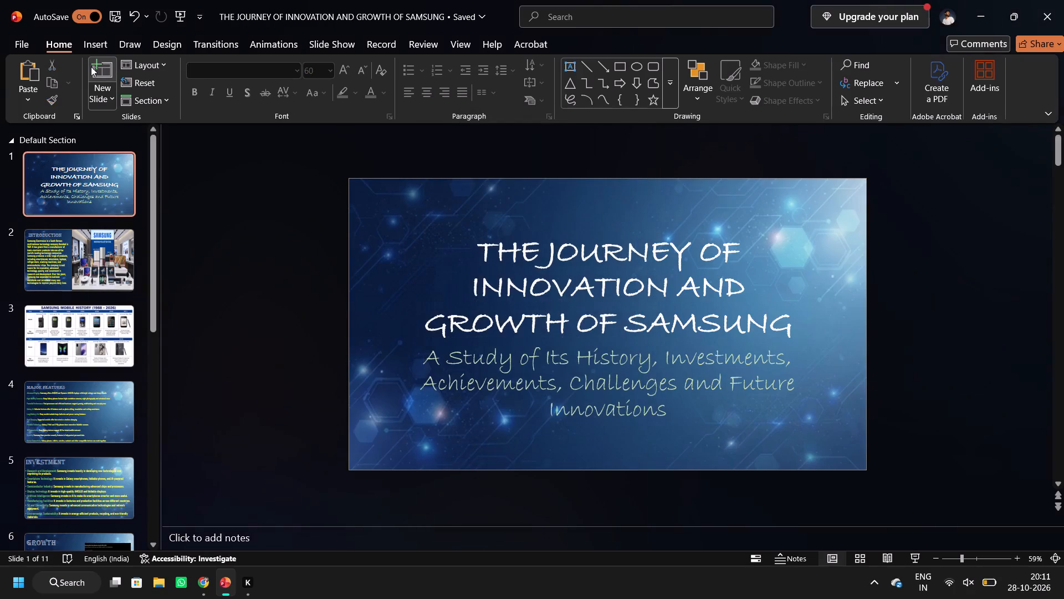
Turn AutoSave back off and save the uploaded presentation.
{"action": "left_click_drag", "start_coordinate": [87, 6], "coordinate": [85, 24], "text": "ctrl"}
{"action": "key", "text": "ctrl+s"}
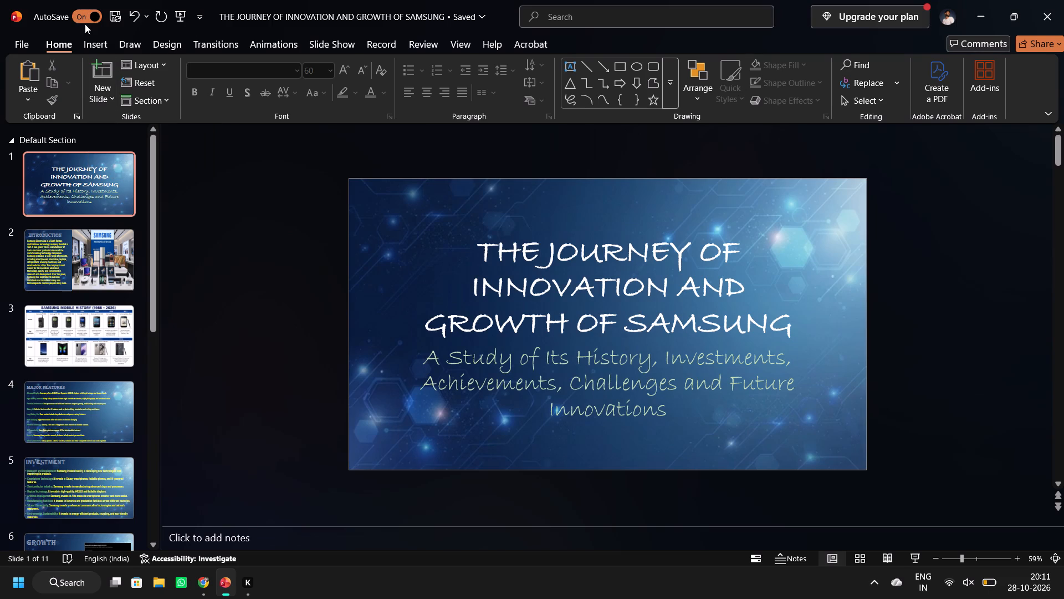
{"action": "left_click_drag", "start_coordinate": [85, 24], "coordinate": [87, 15], "text": "ctrl"}
{"action": "left_click", "coordinate": [87, 15]}
{"action": "left_click", "coordinate": [24, 43]}
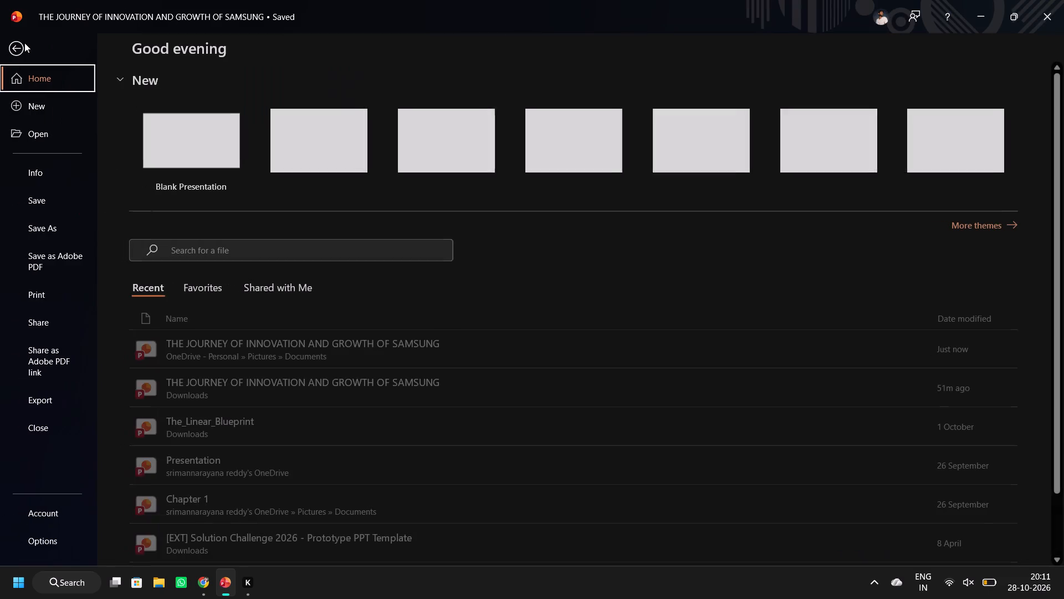
{"action": "left_click", "coordinate": [29, 195]}
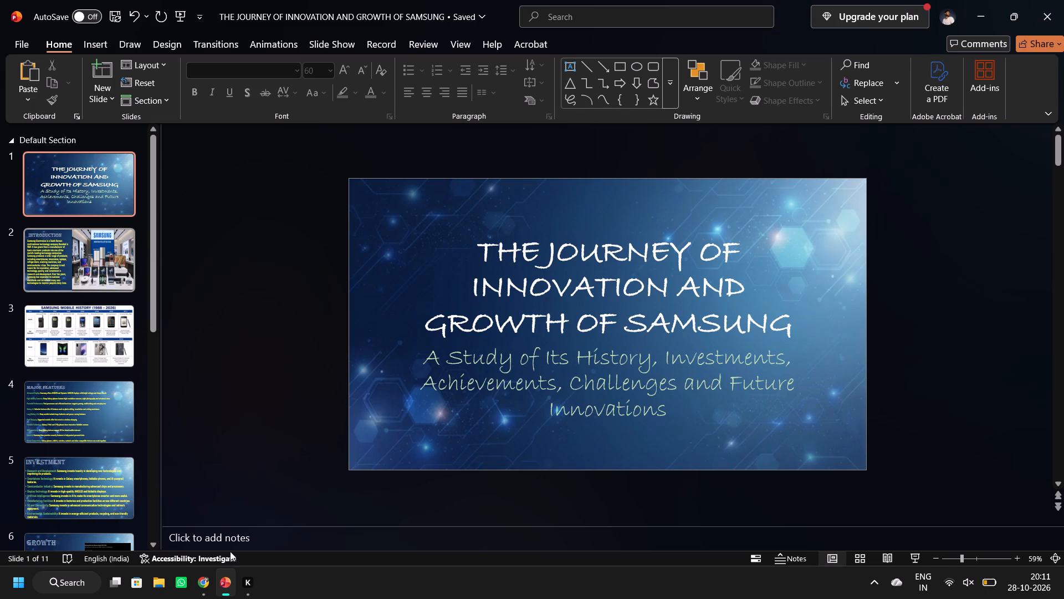
Open the Downloads copy of the Samsung presentation from File Explorer and examine its Challenges and Growth slides.
{"action": "left_click", "coordinate": [162, 579]}
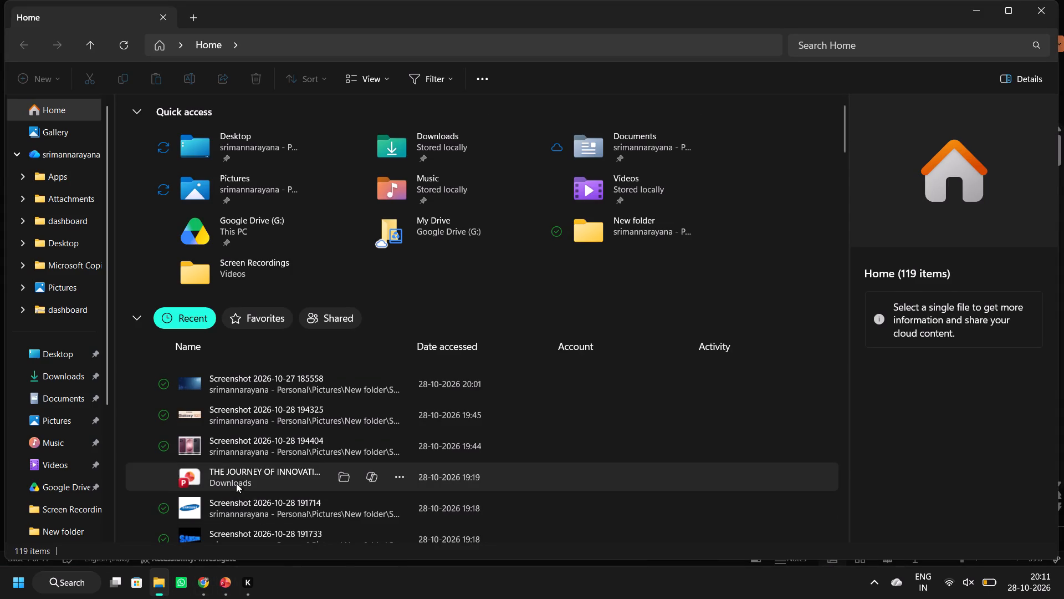
{"action": "left_click", "coordinate": [236, 478]}
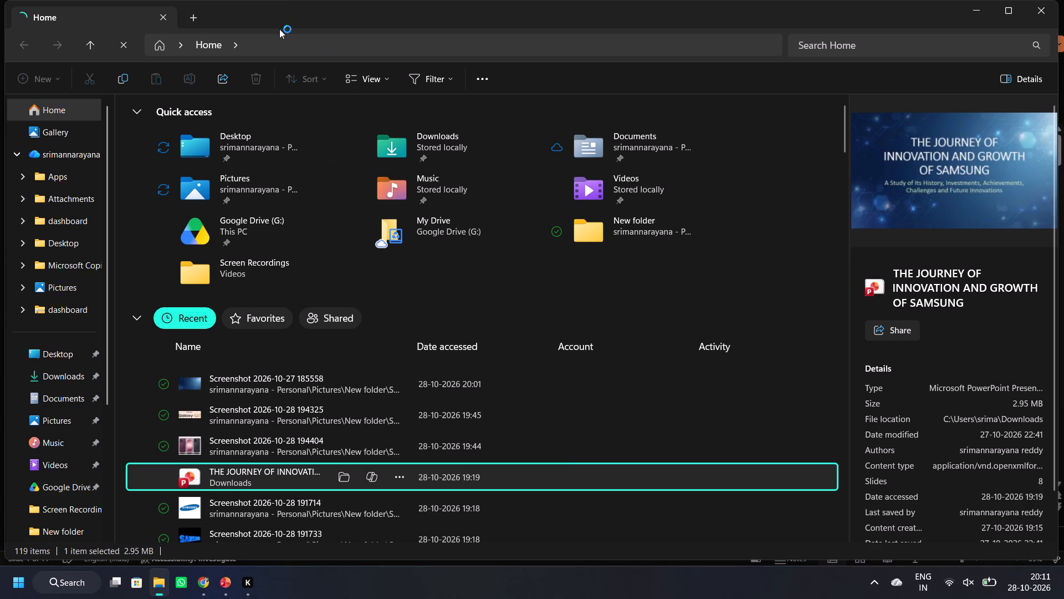
{"action": "double_click", "coordinate": [241, 483]}
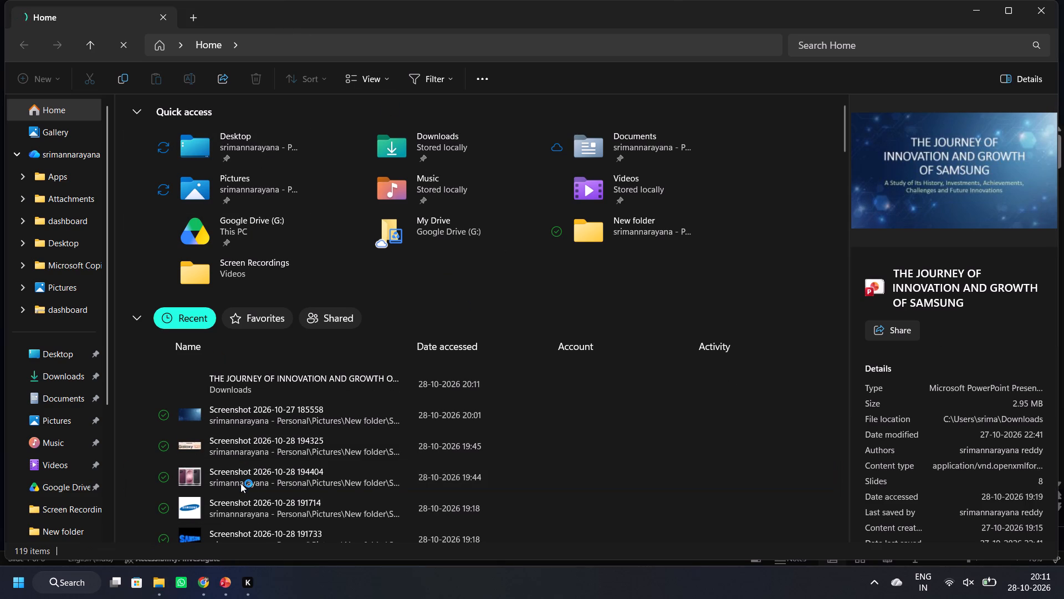
{"action": "double_click", "coordinate": [267, 397]}
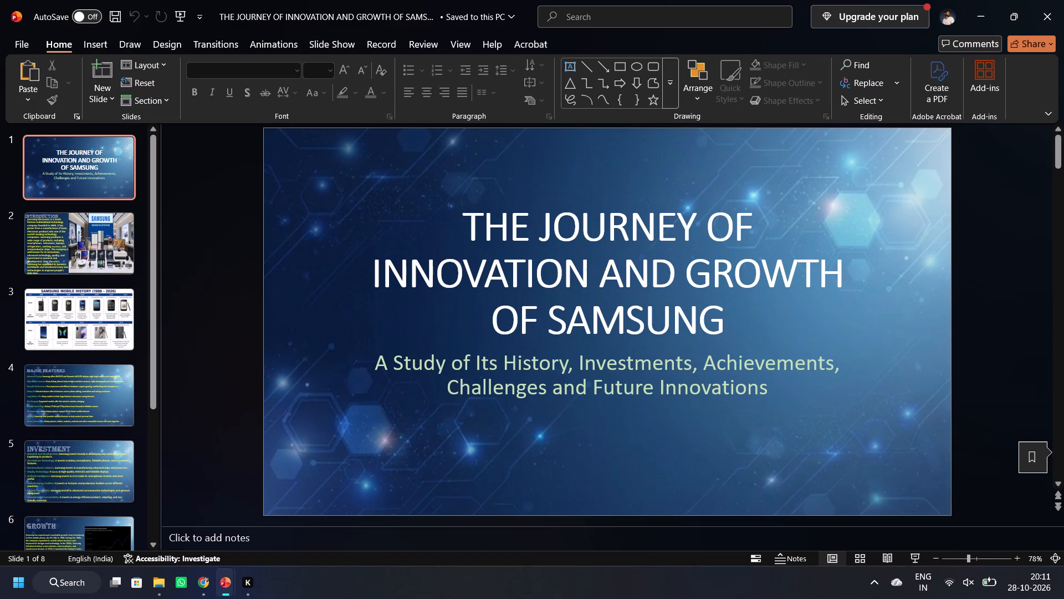
{"action": "scroll", "coordinate": [59, 409], "scroll_direction": "down", "scroll_amount": 9}
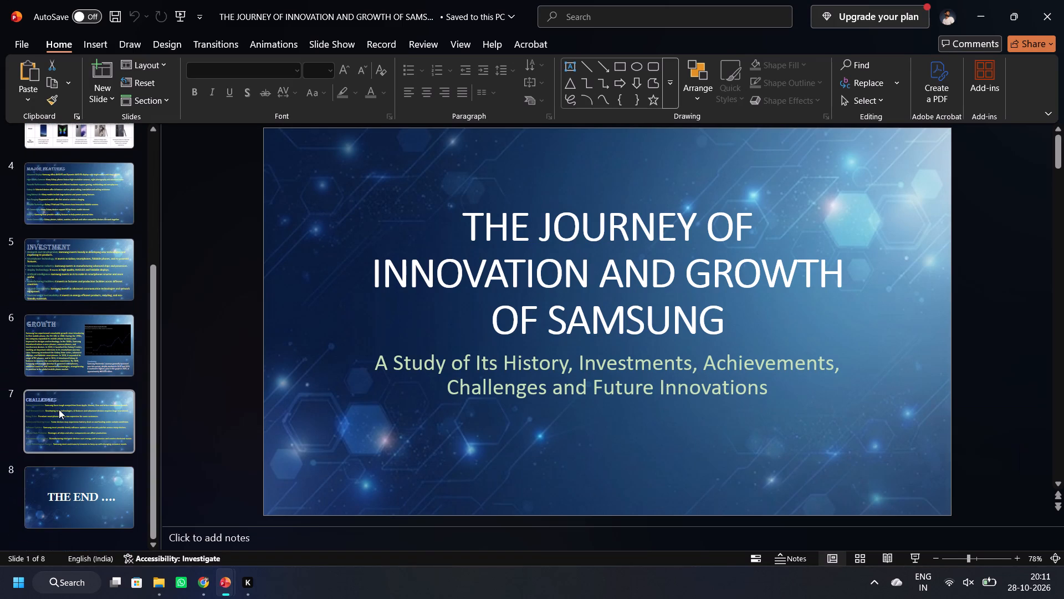
{"action": "left_click", "coordinate": [67, 428]}
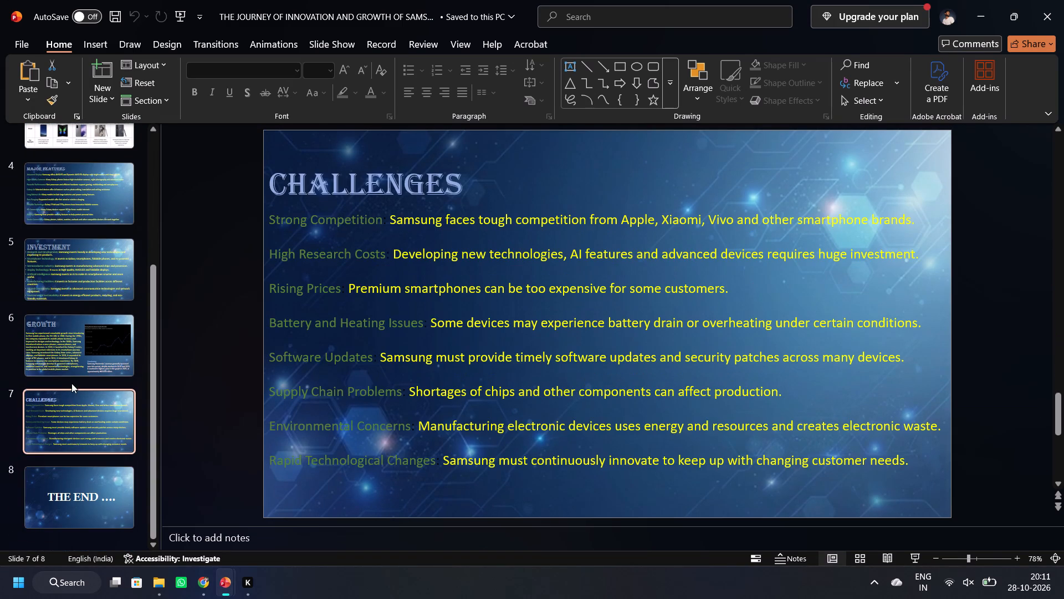
{"action": "left_click", "coordinate": [73, 379]}
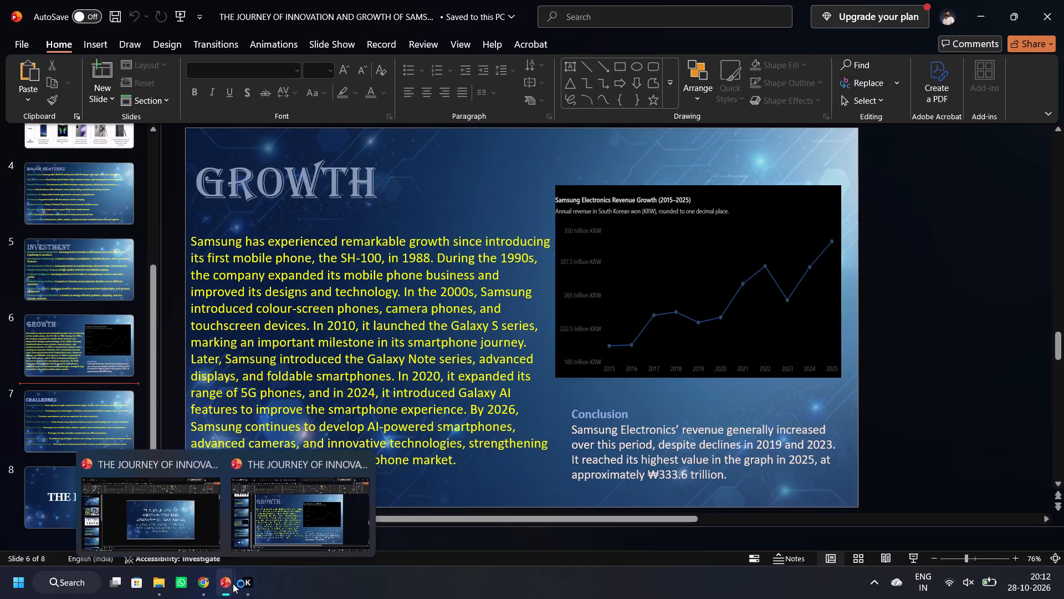
Switch back to the 11-slide OneDrive presentation and copy its sharing link.
{"action": "left_click", "coordinate": [199, 519]}
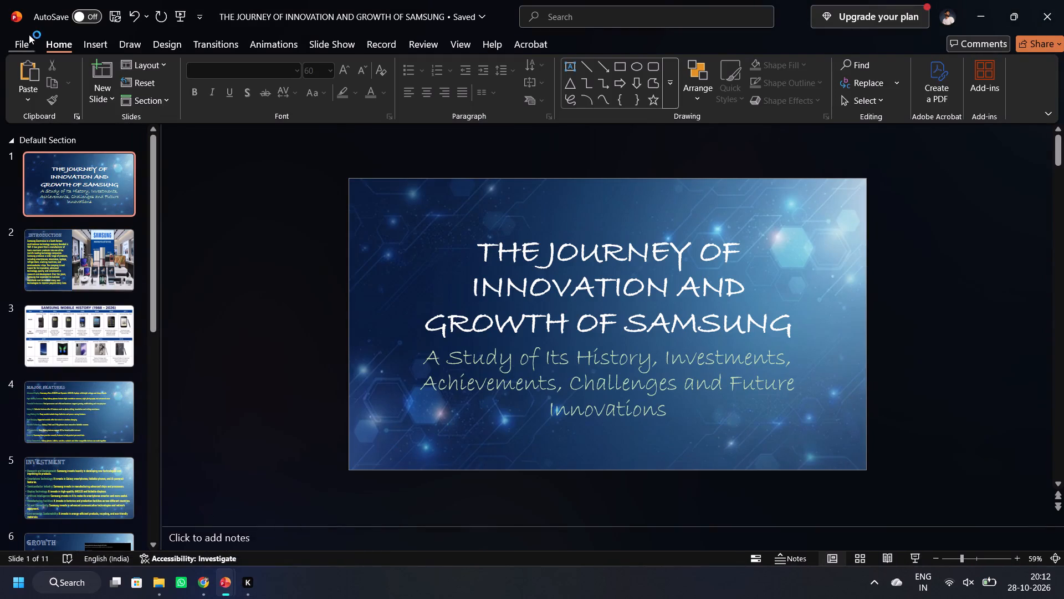
{"action": "left_click", "coordinate": [20, 44]}
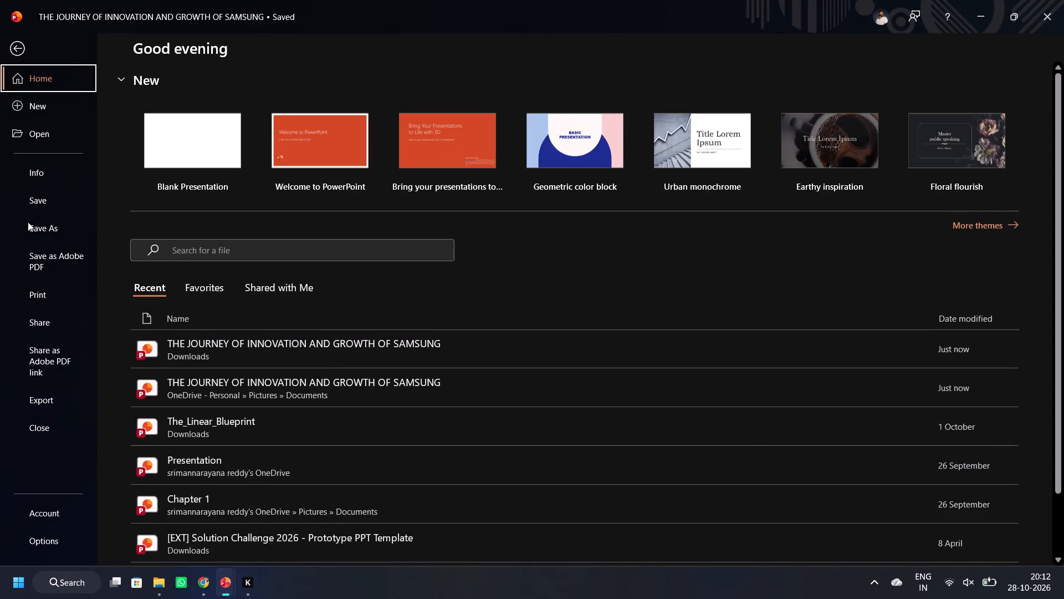
{"action": "left_click", "coordinate": [42, 231]}
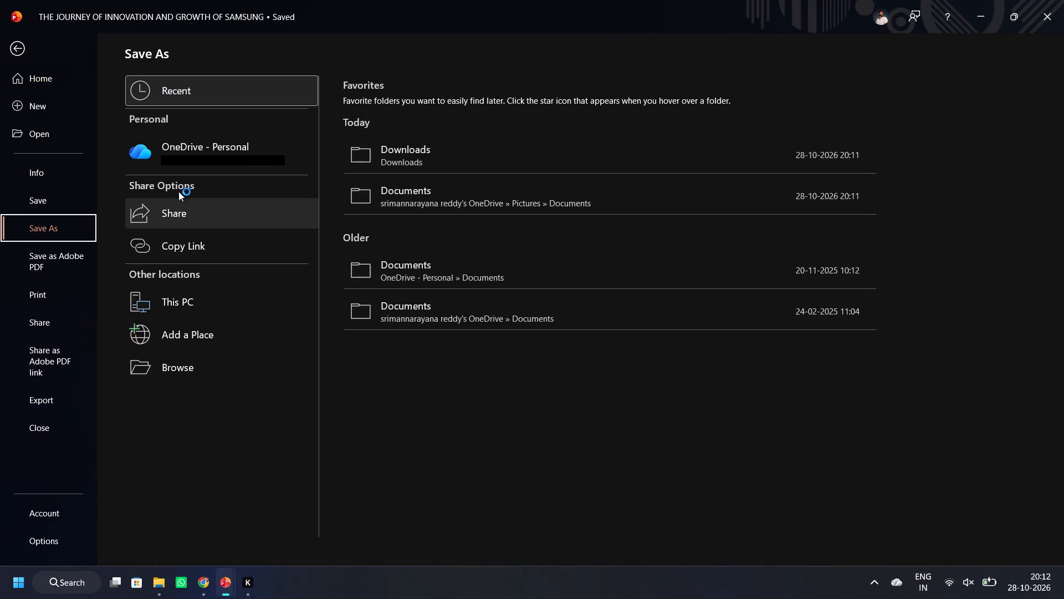
{"action": "left_click", "coordinate": [202, 204]}
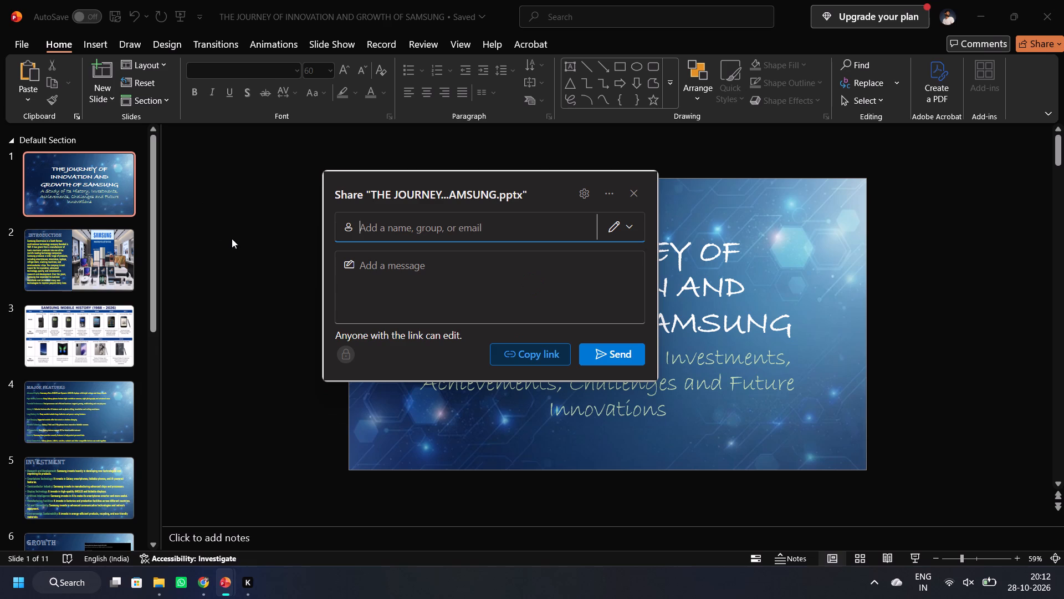
{"action": "left_click", "coordinate": [524, 358]}
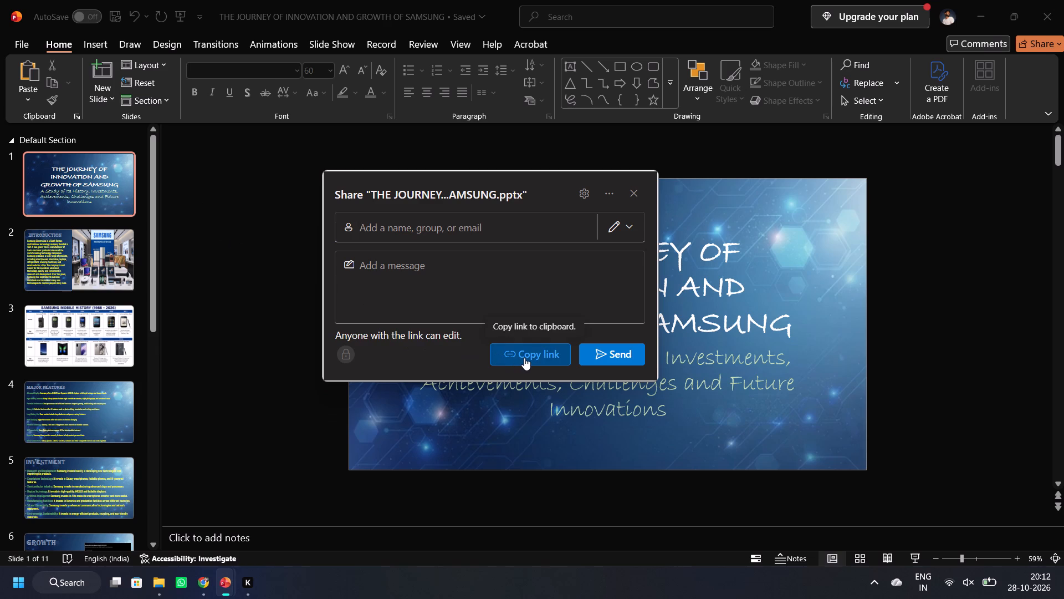